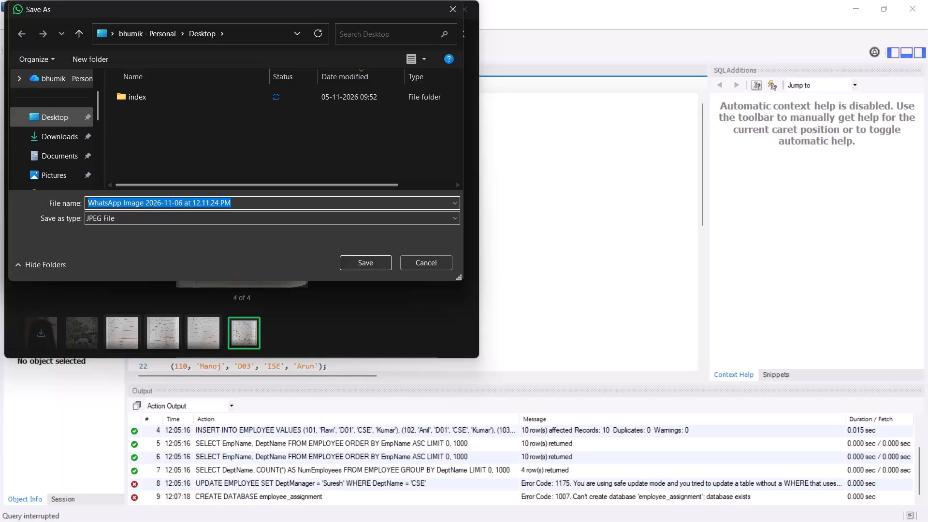
Browse from Downloads to the Pictures folder as the save location for the WhatsApp JPEG image.
left_click(58, 134)
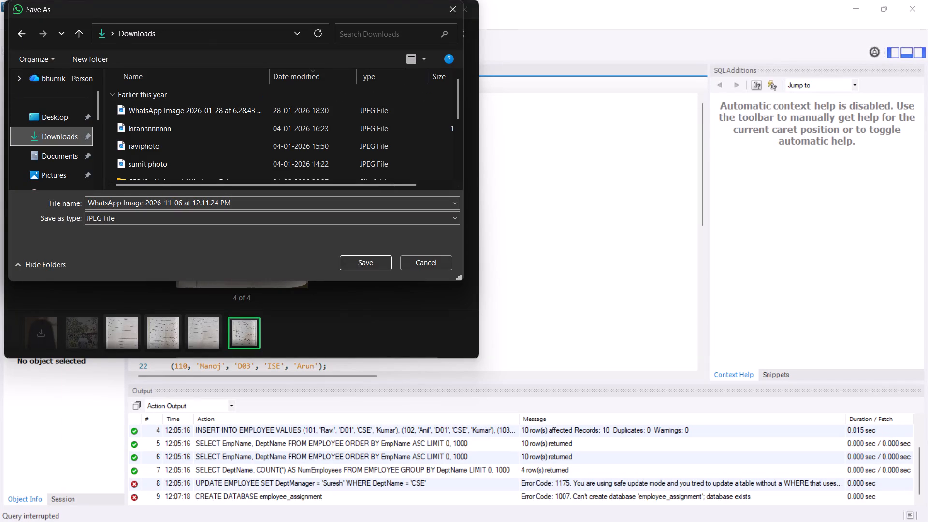
left_click(55, 168)
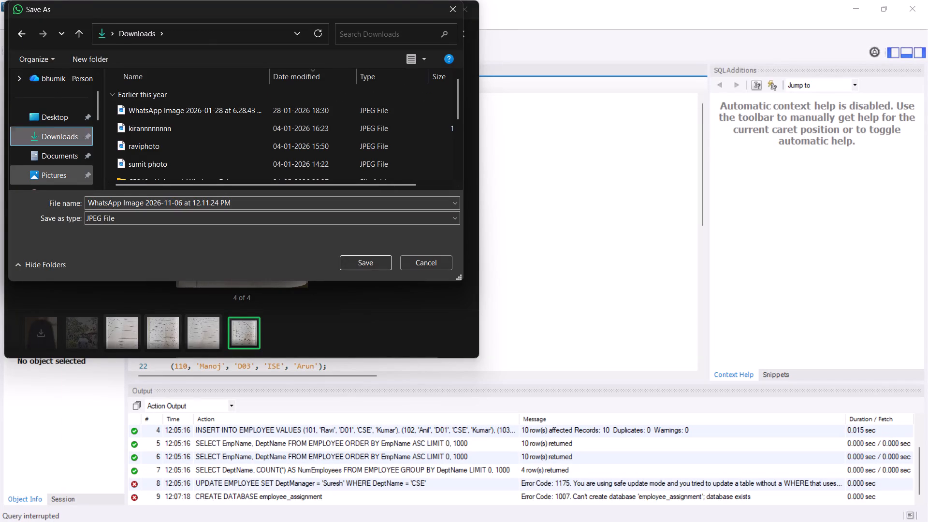
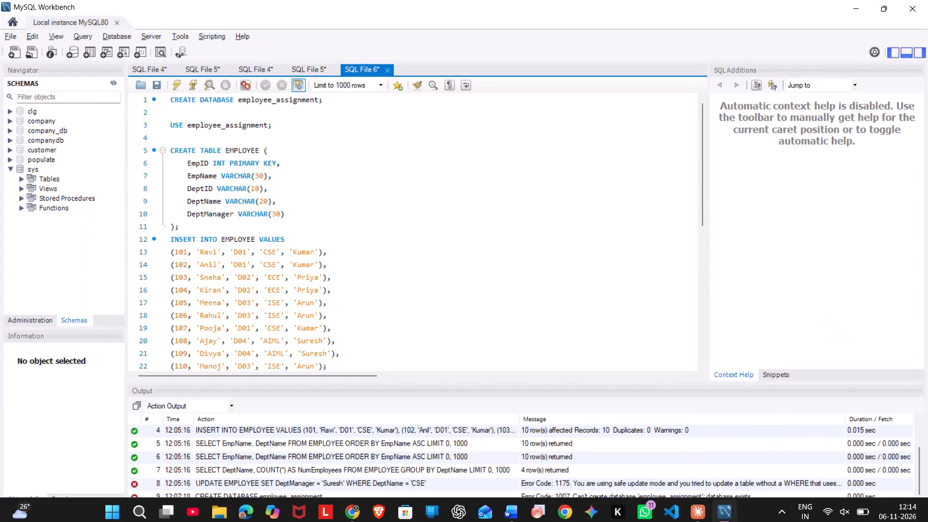
Switch to Word and review the employee table and the questions in the E_Section_DBMS_Week9_Assignment1 document.
left_click(511, 520)
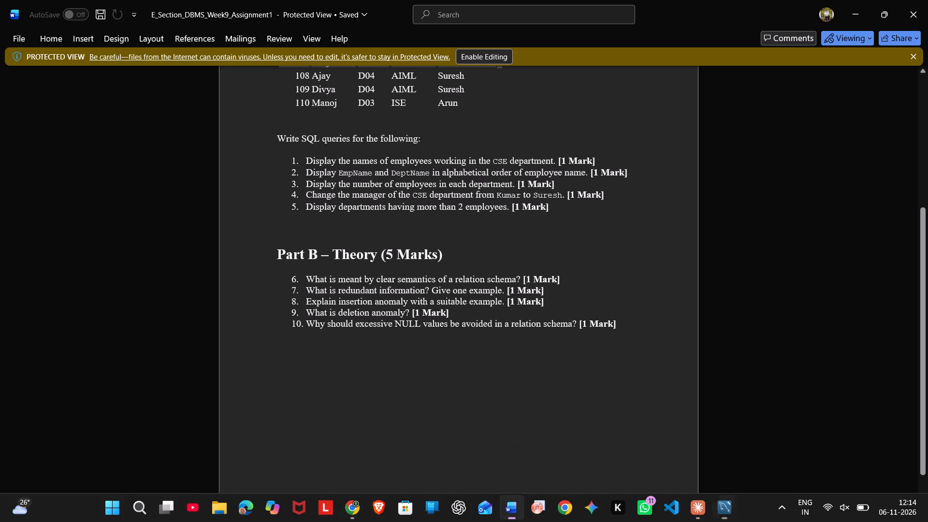
left_click(16, 38)
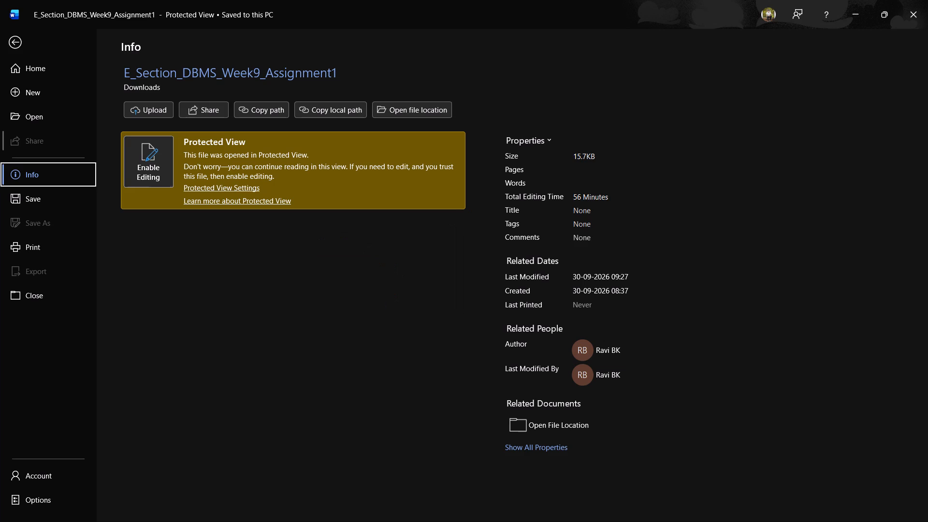
left_click(14, 43)
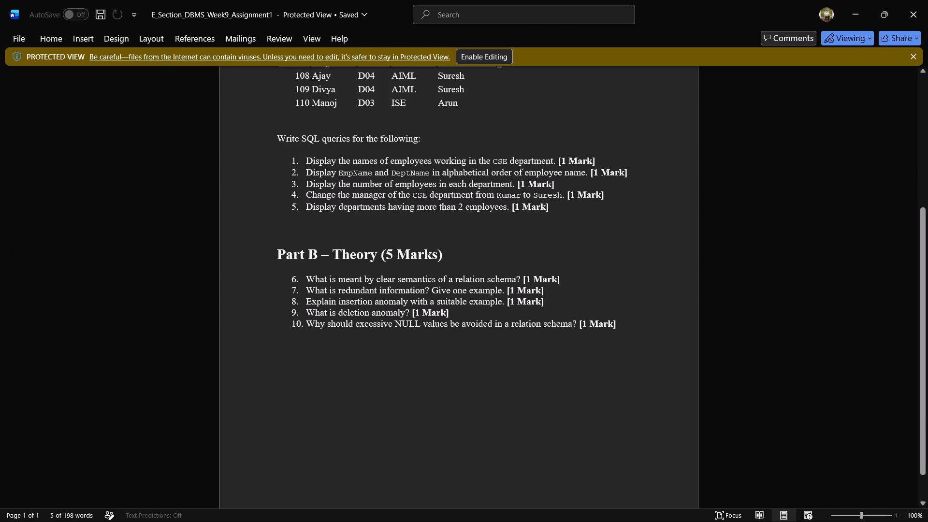
scroll(246, 238, "up", 1)
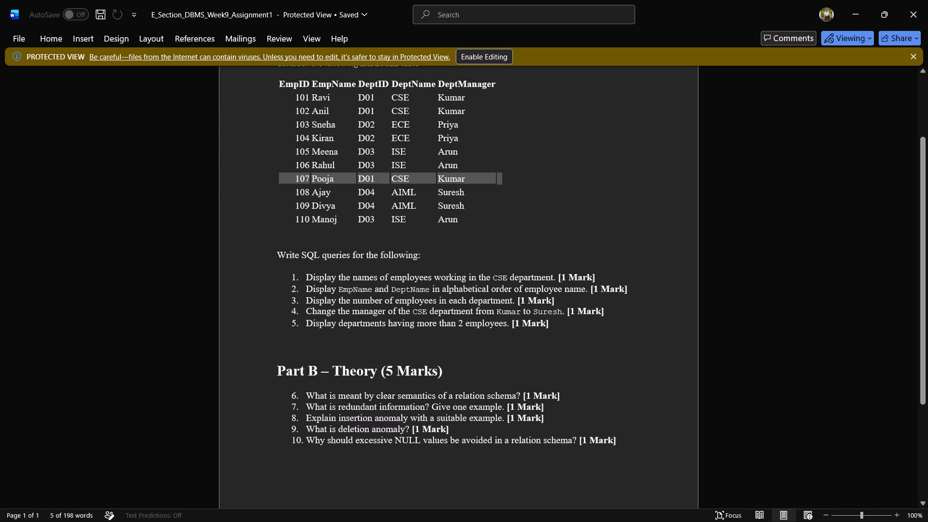
left_click(24, 34)
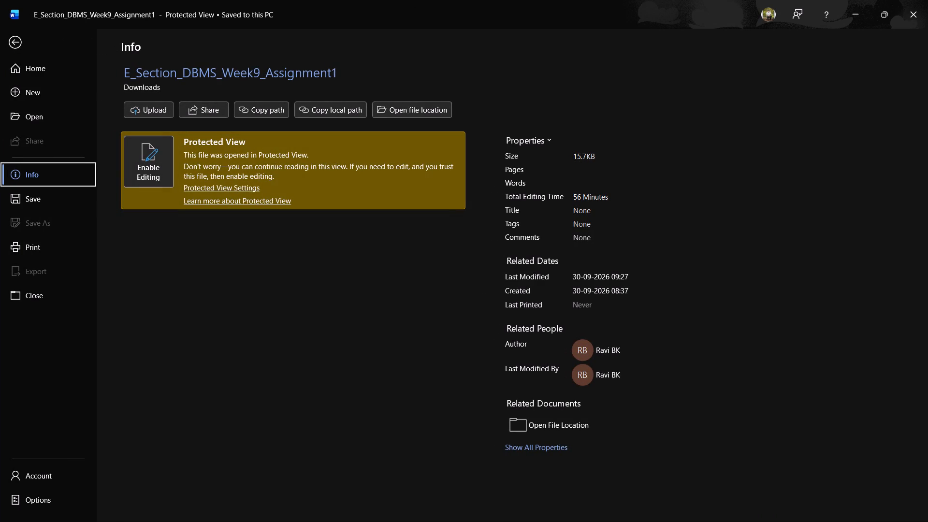
Close the E_Section_DBMS_Week9_Assignment1 document in Word.
left_click(927, 15)
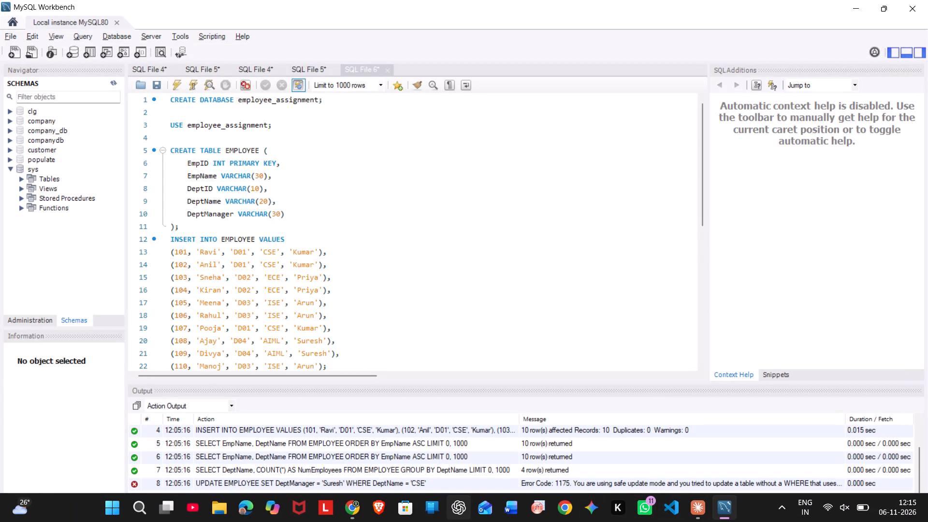
Switch to Chrome, where the C_Section_DBMS_Week9_Assignment1 page is open, and open a new browser tab.
left_click(375, 513)
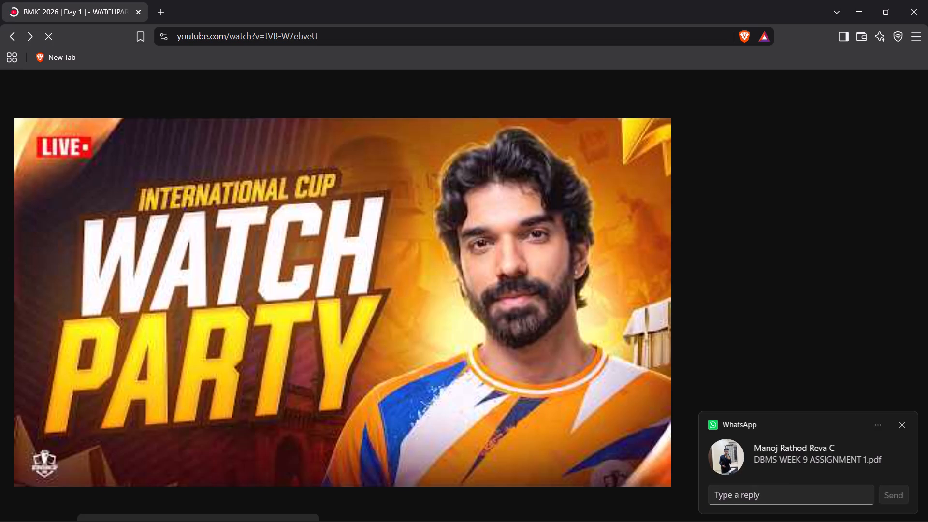
left_click(138, 12)
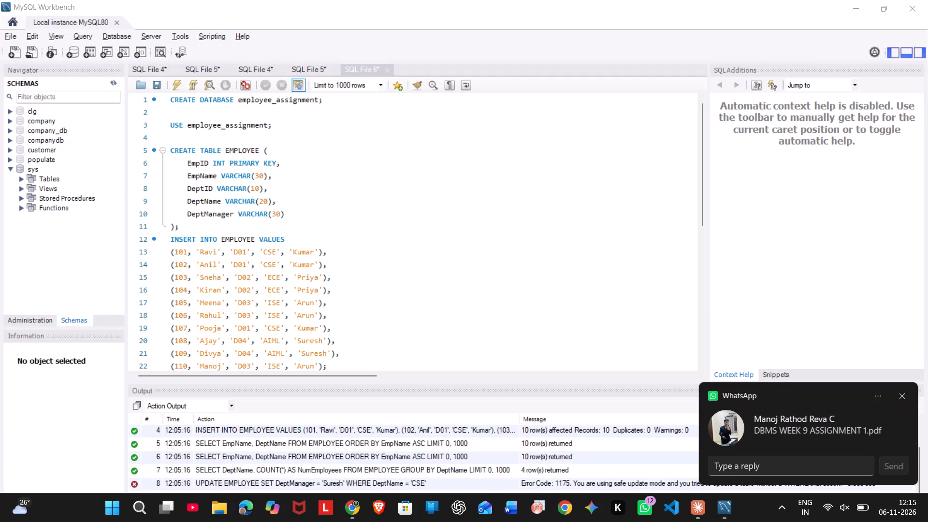
left_click(354, 508)
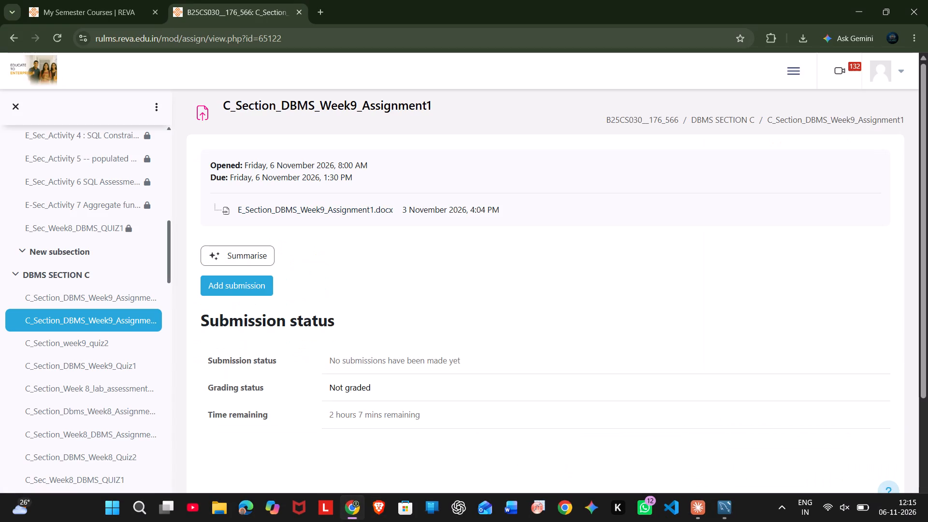
left_click(321, 18)
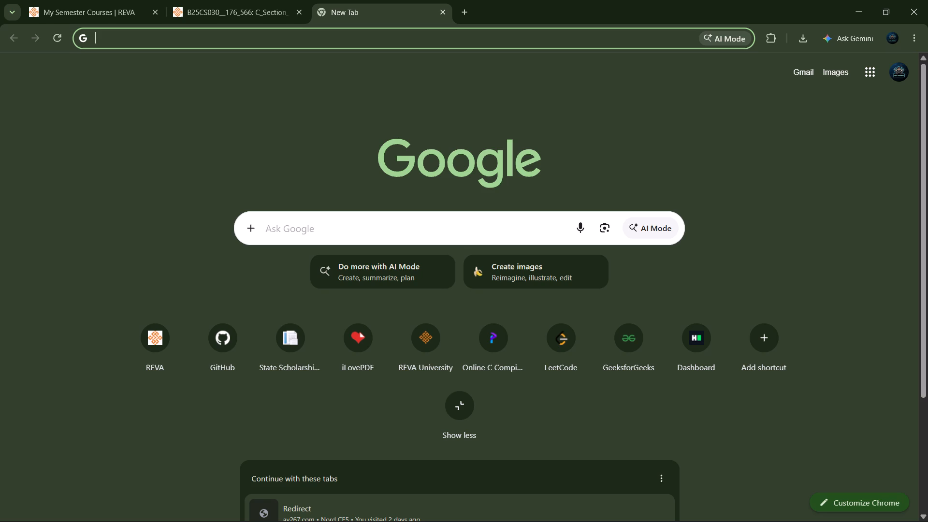
In Chrome, go to ilovepdf.com and open the JPG to PDF converter.
key("i")
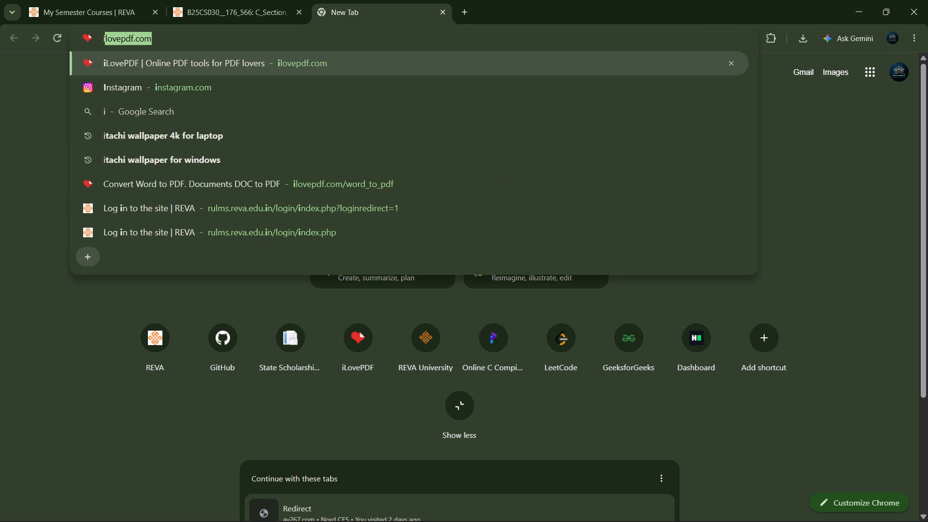
key("Return")
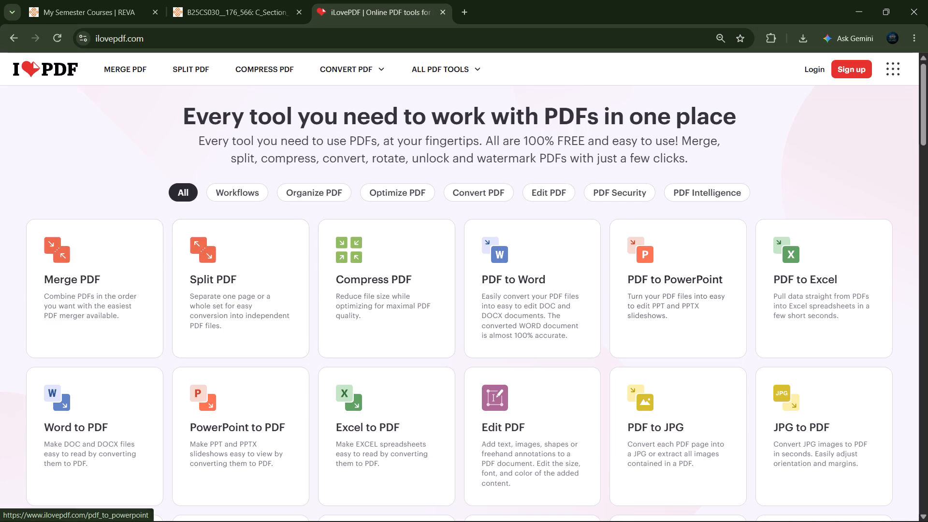
left_click(828, 430)
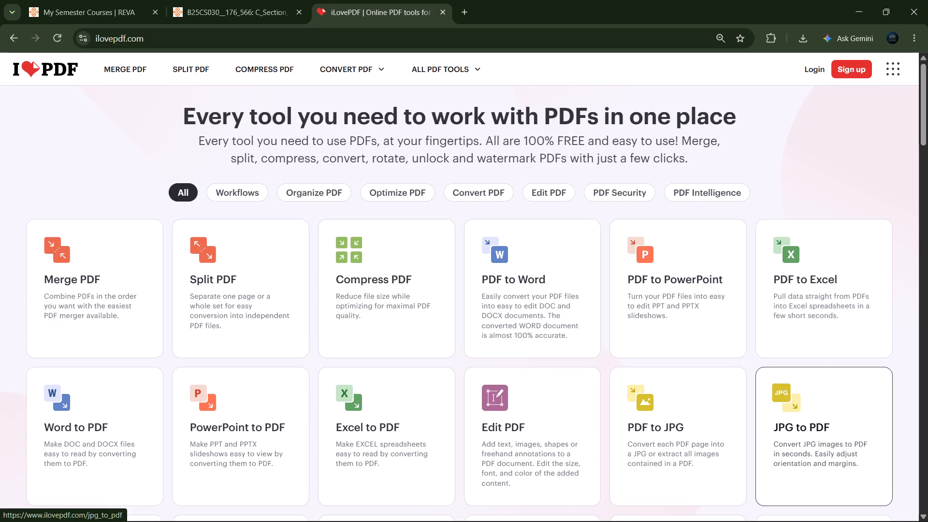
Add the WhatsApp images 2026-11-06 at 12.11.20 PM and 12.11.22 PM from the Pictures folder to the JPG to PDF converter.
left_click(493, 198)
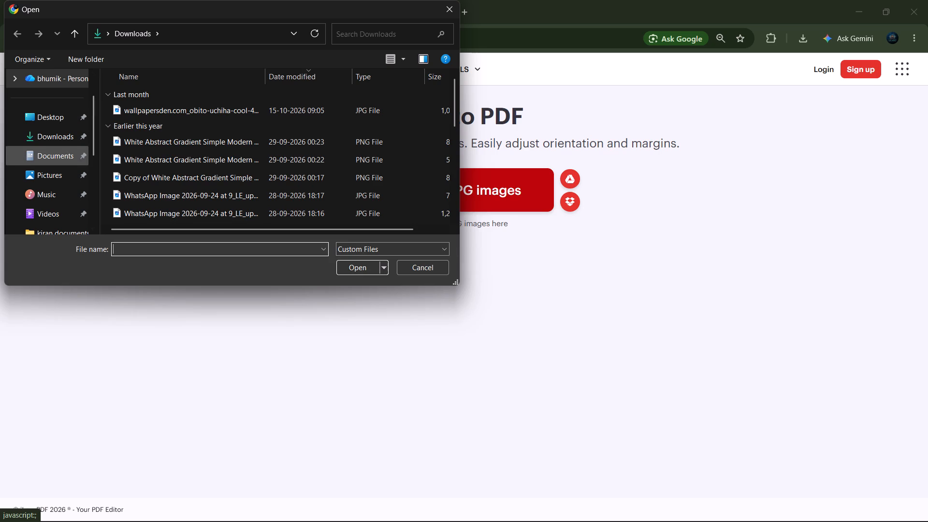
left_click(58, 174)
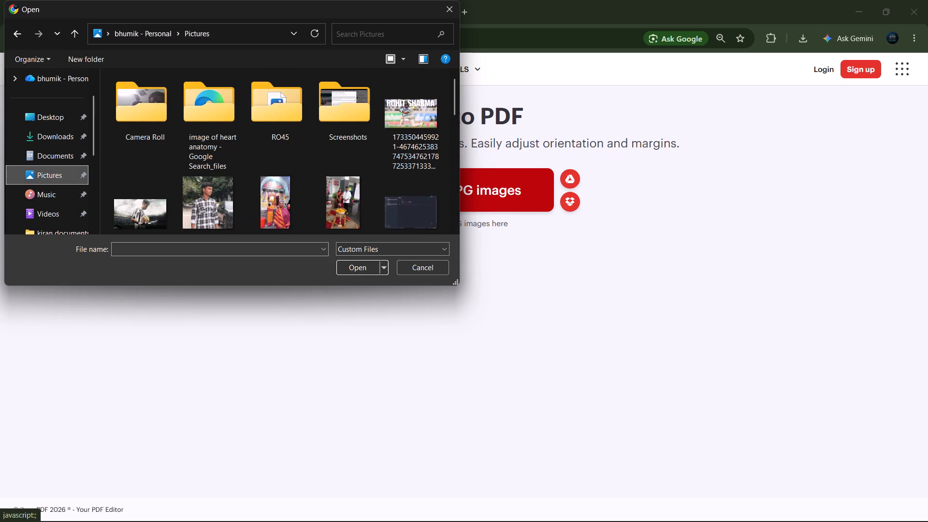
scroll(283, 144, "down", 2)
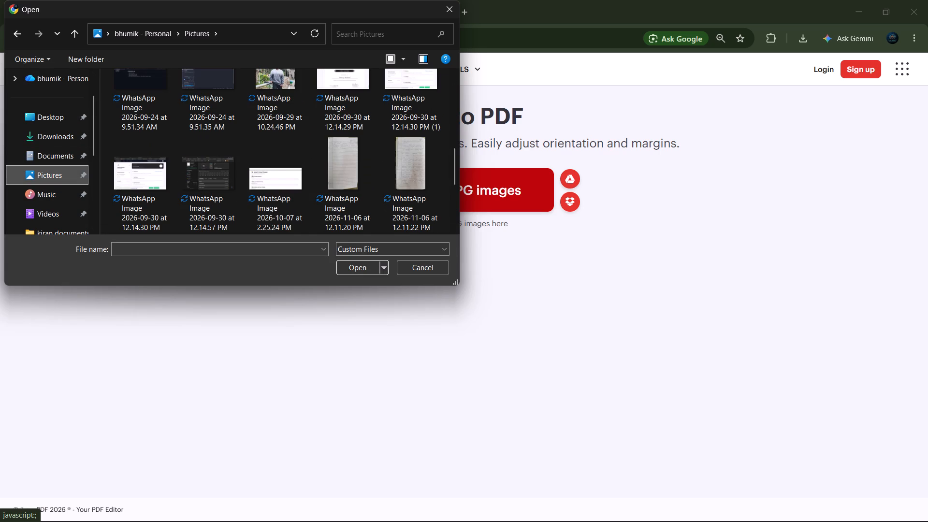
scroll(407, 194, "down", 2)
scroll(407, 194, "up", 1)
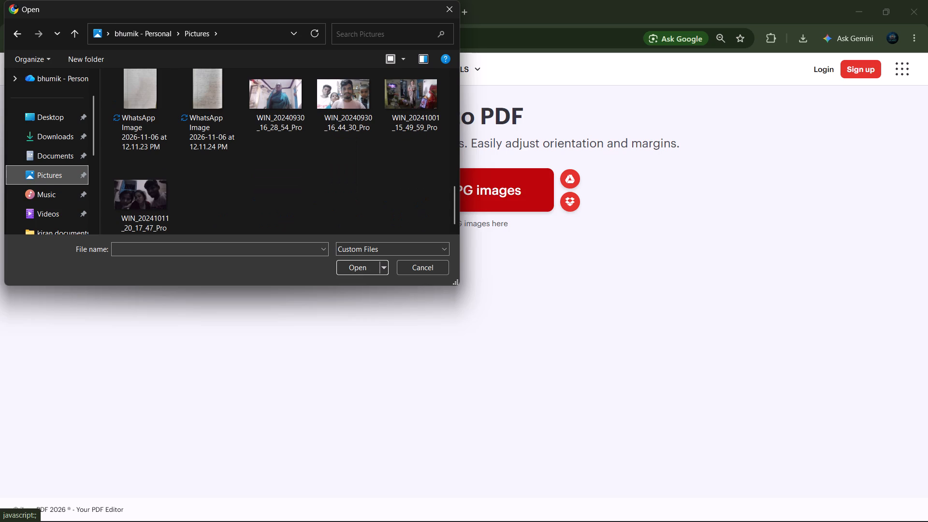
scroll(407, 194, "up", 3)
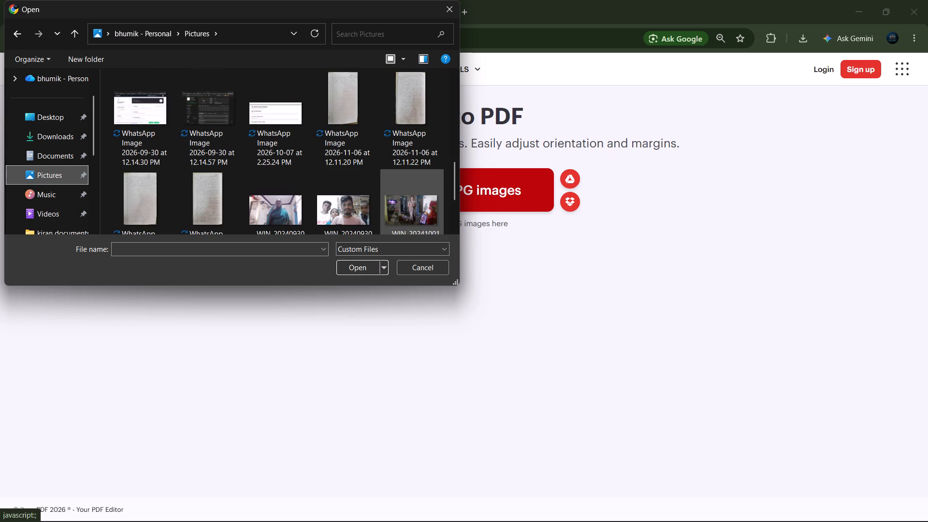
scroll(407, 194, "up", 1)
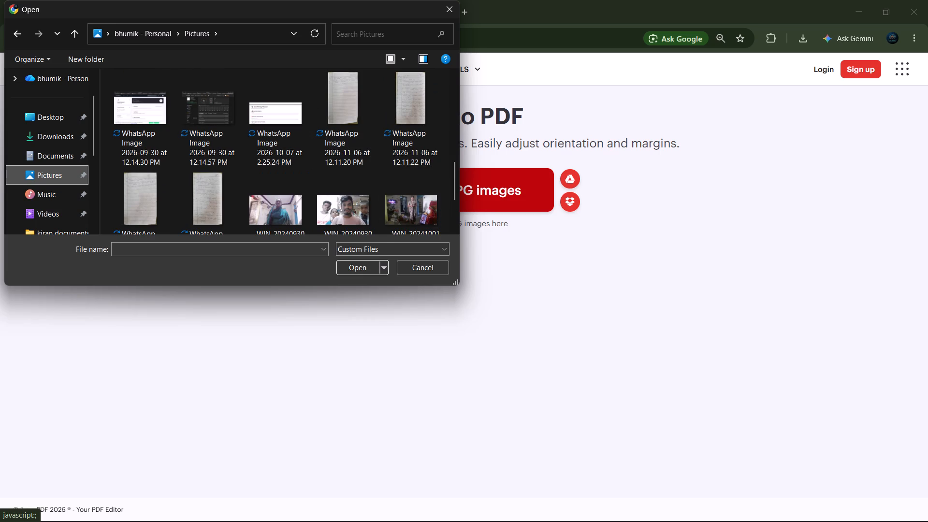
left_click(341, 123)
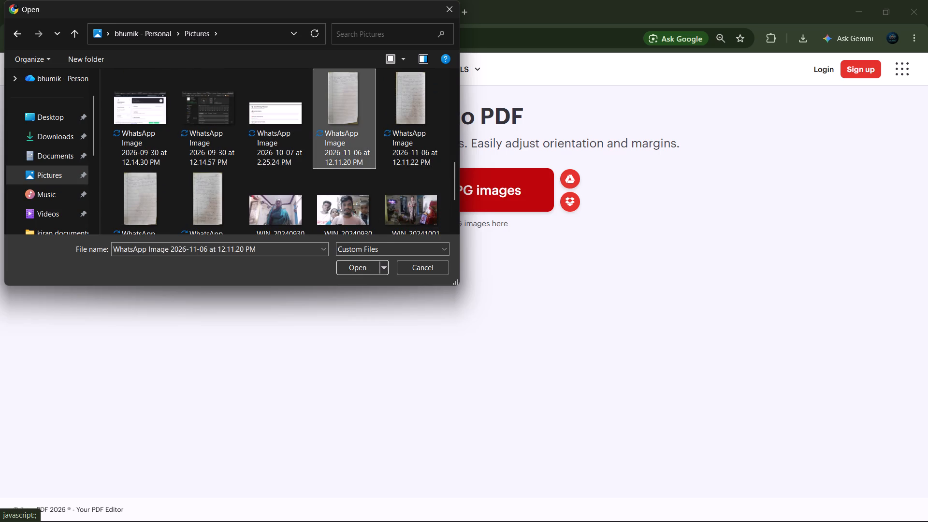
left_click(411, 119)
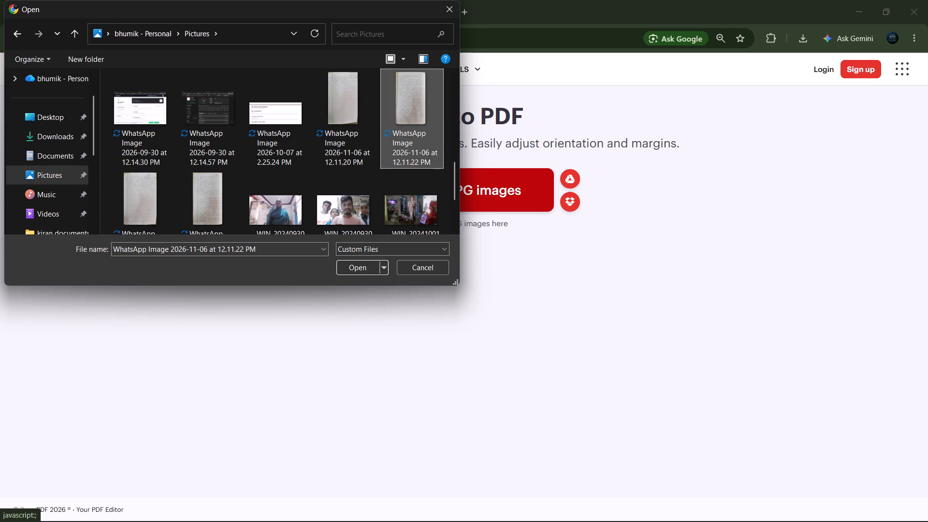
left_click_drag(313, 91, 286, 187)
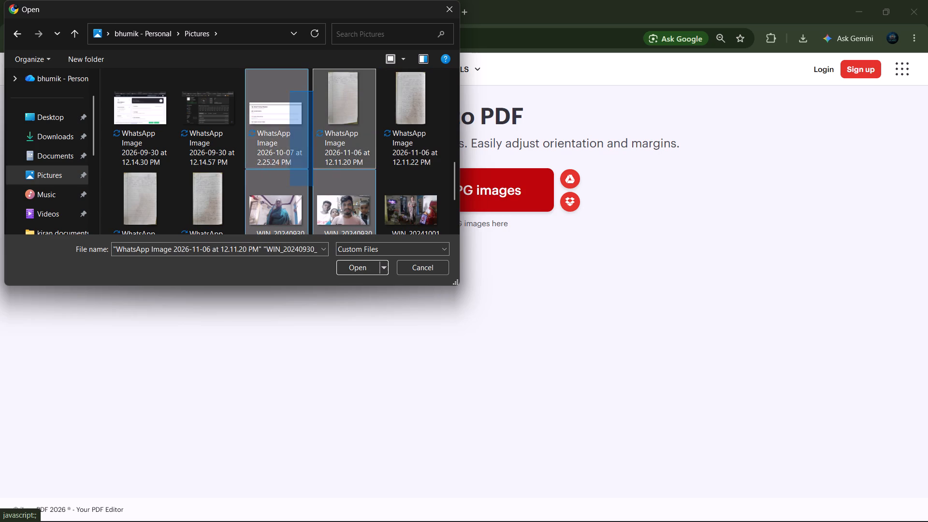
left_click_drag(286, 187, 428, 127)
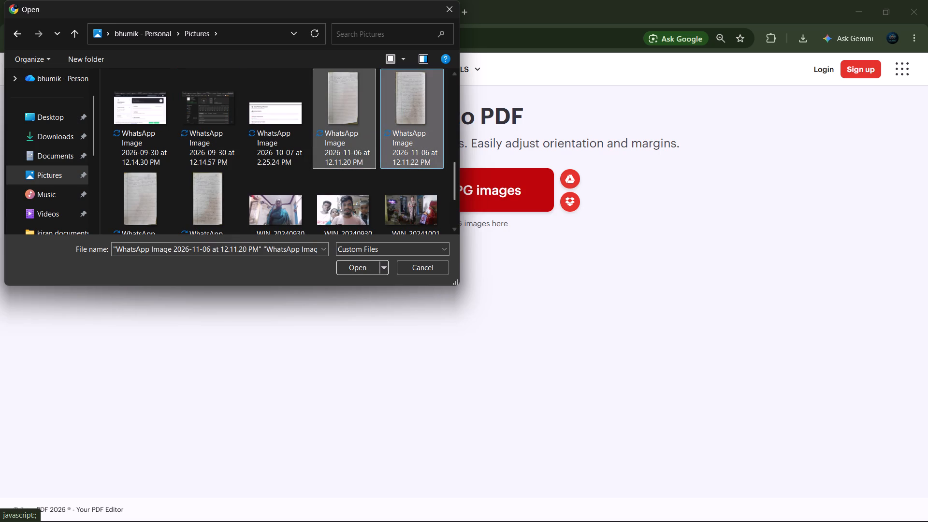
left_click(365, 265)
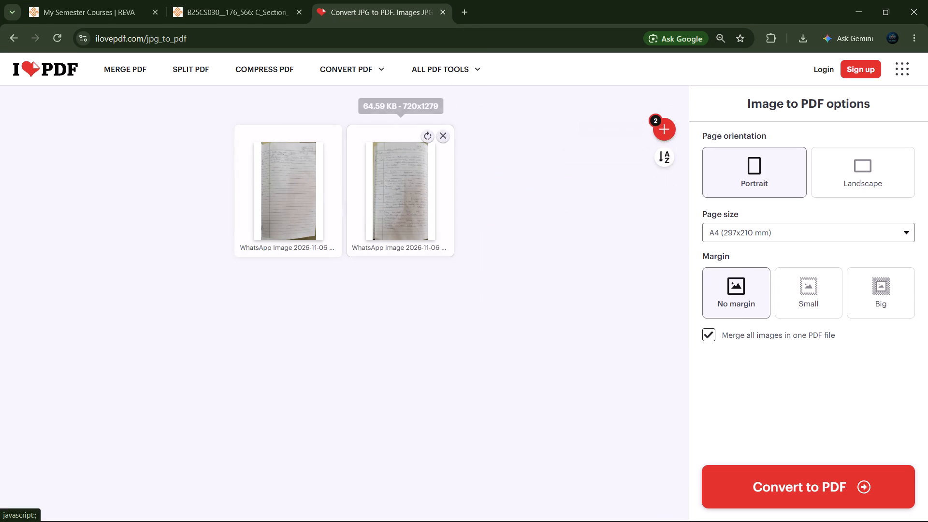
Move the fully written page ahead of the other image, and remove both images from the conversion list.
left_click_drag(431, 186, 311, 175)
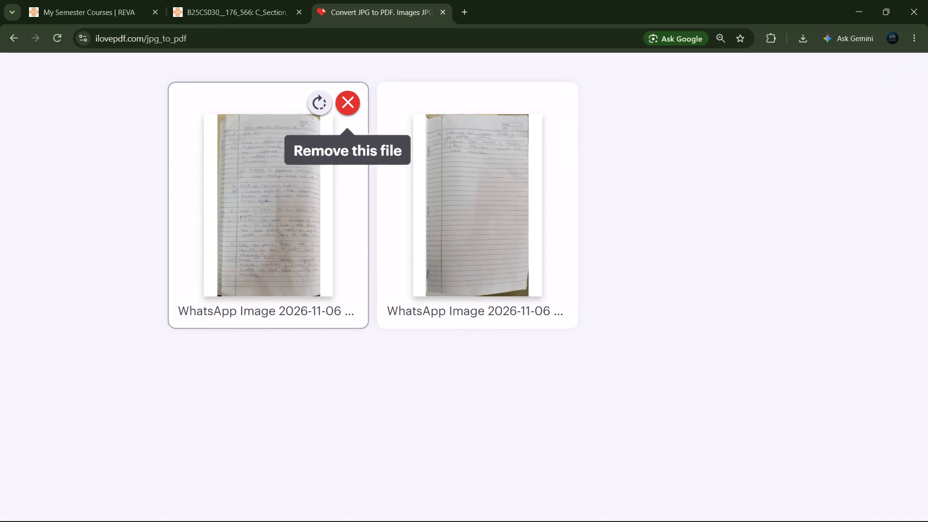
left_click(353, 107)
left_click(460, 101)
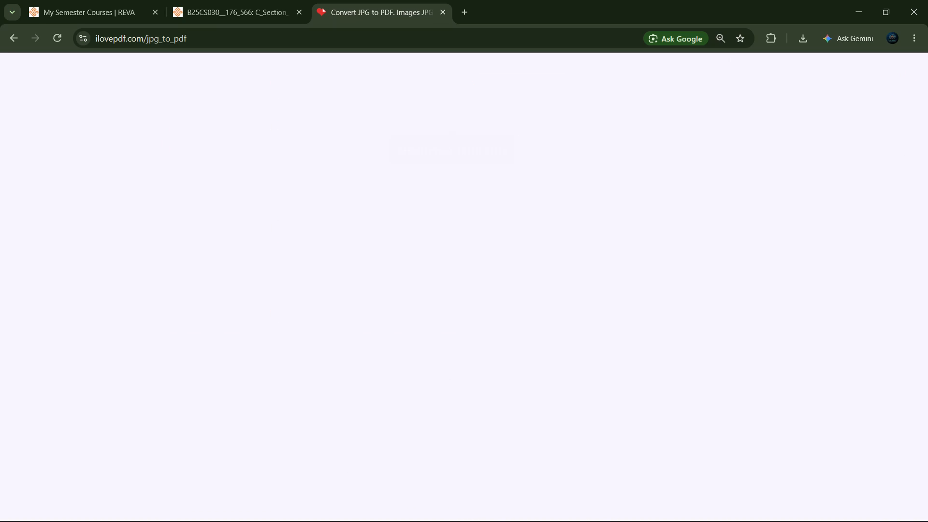
Add WhatsApp Image 2026-11-06 at 12.11.24 PM from Pictures to the converter and check its handwritten page.
left_click(671, 126)
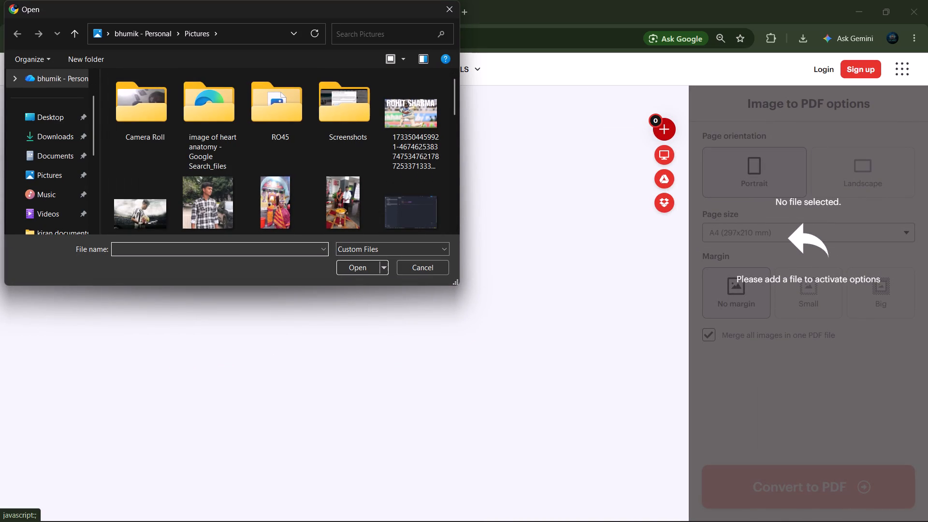
scroll(175, 177, "down", 1)
scroll(251, 151, "up", 1)
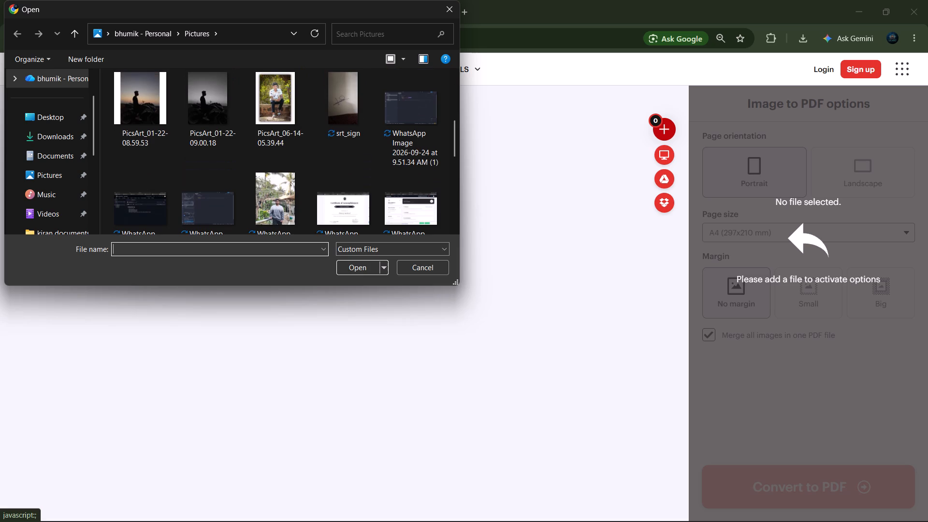
scroll(251, 151, "up", 1)
scroll(251, 151, "down", 2)
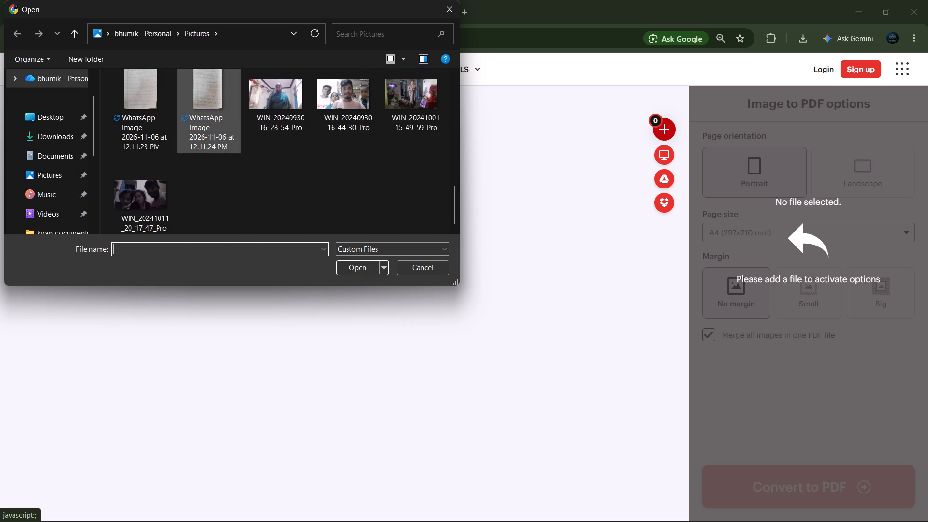
left_click(208, 99)
left_click(354, 268)
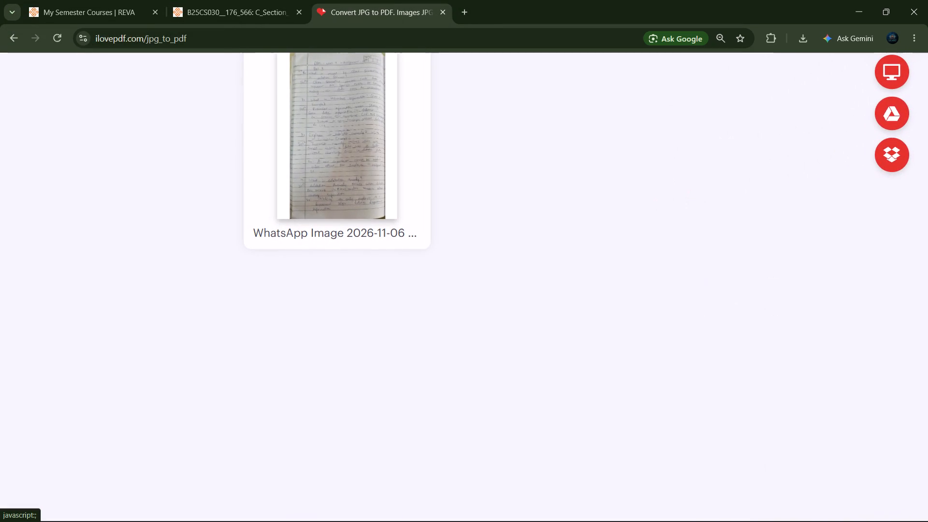
scroll(537, 185, "up", 1)
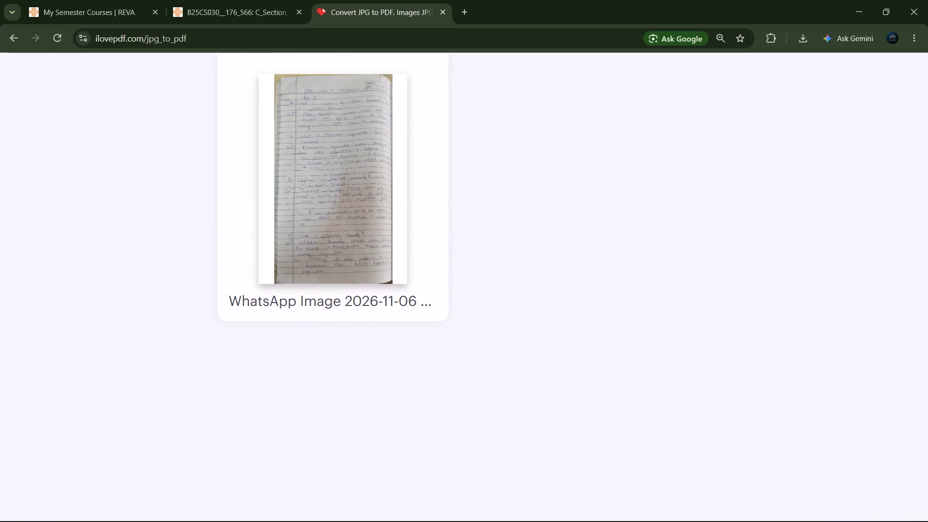
scroll(537, 185, "up", 1)
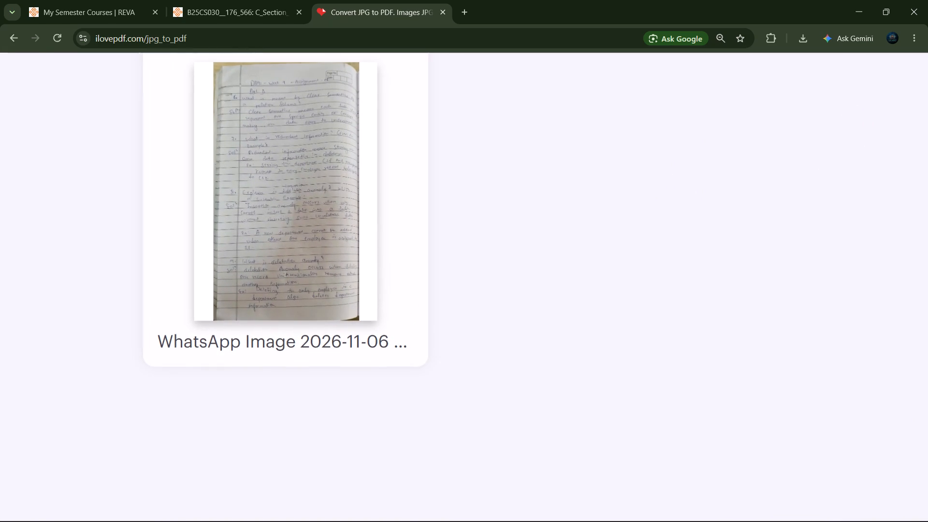
Add WhatsApp Image 2026-11-06 at 12.11.23 PM from Pictures as the second image to convert.
left_click(849, 103)
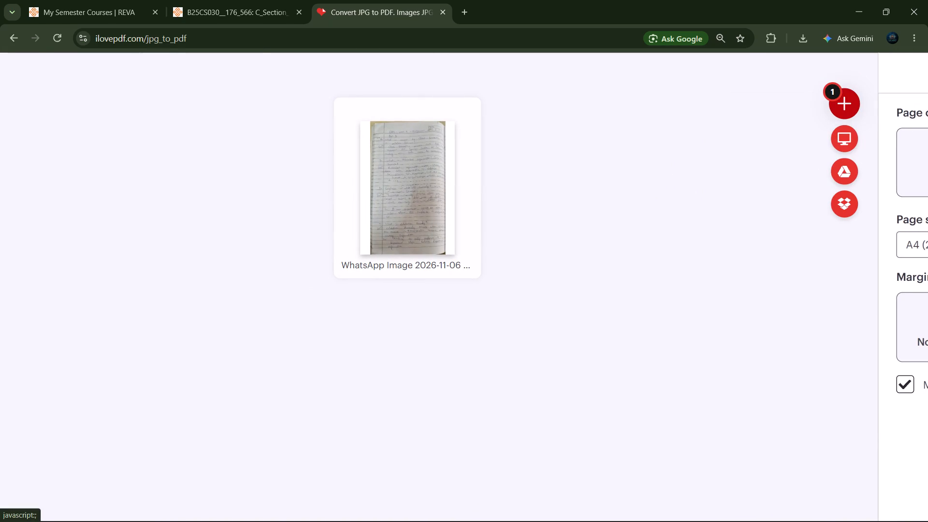
scroll(198, 162, "down", 3)
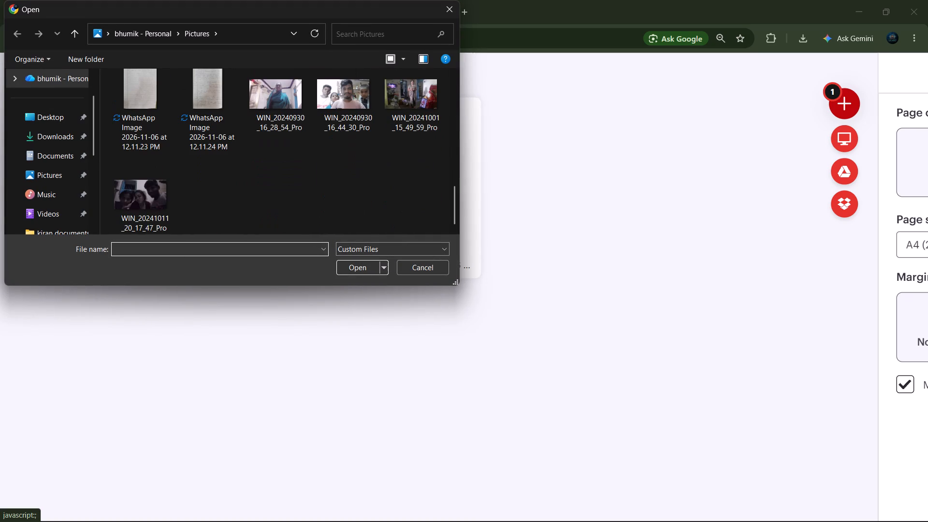
left_click(138, 84)
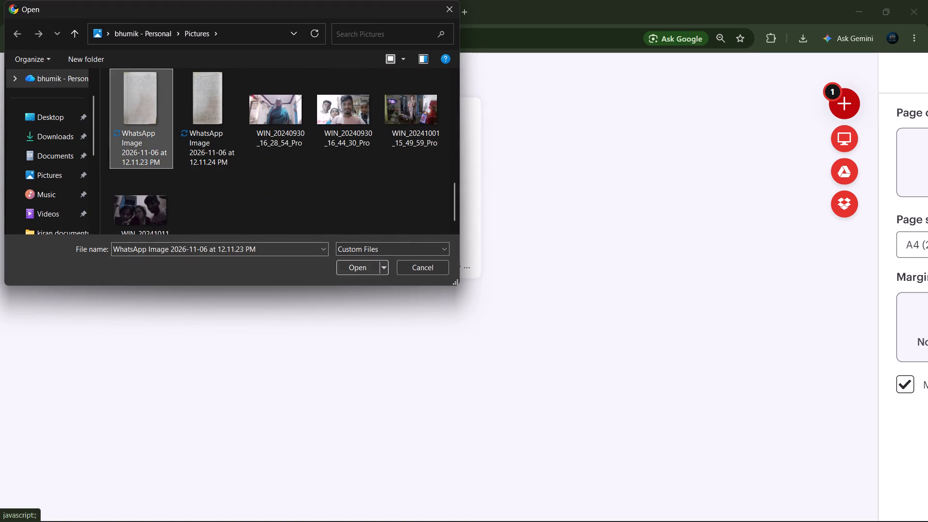
left_click(349, 265)
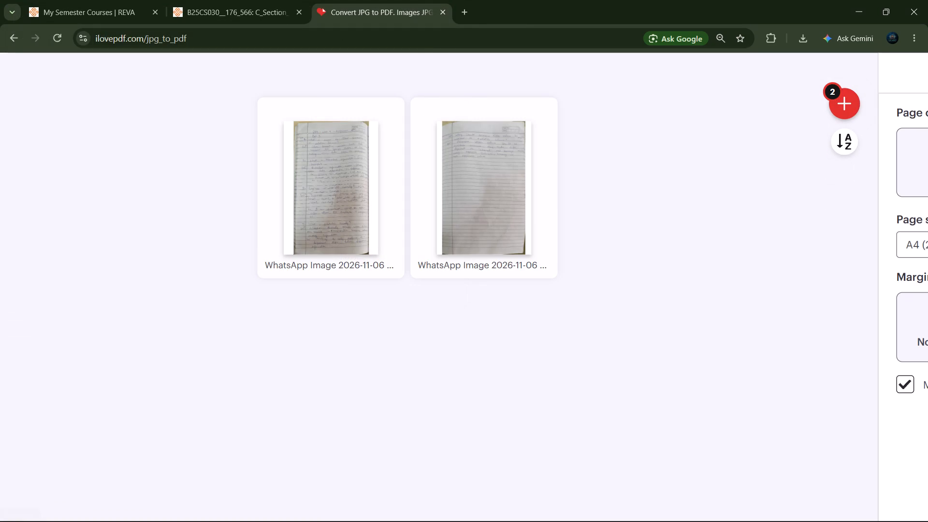
Turn off merging all images in one PDF file and convert the two images to PDF.
left_click(748, 330)
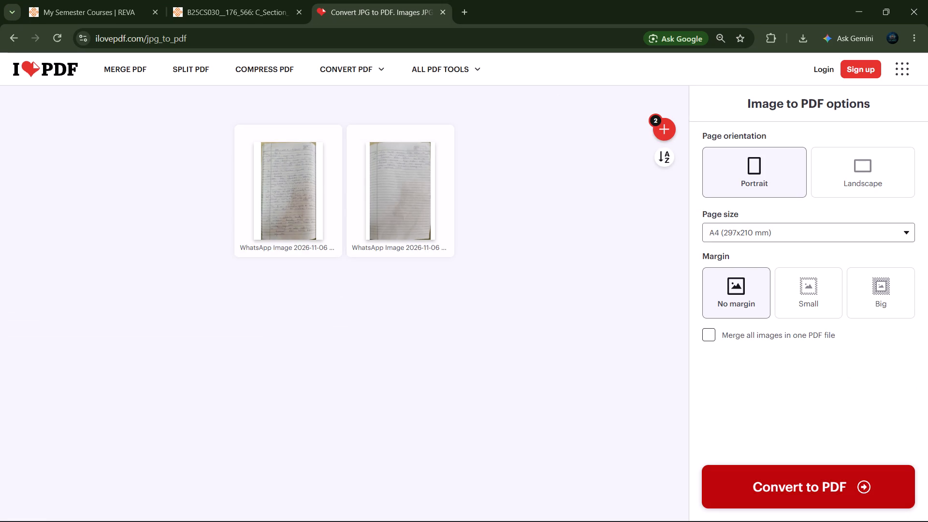
left_click(834, 470)
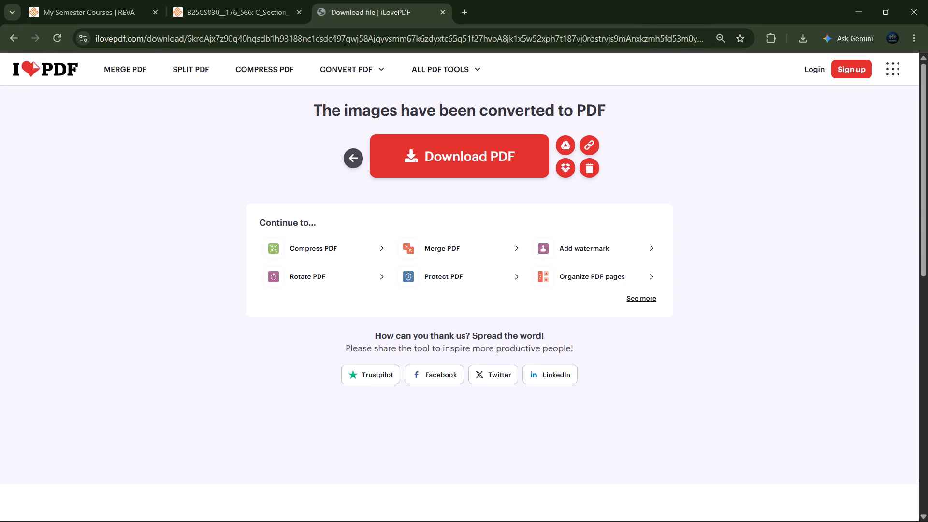
Download the converted PDFs and open the downloaded ZIP archive.
left_click(451, 157)
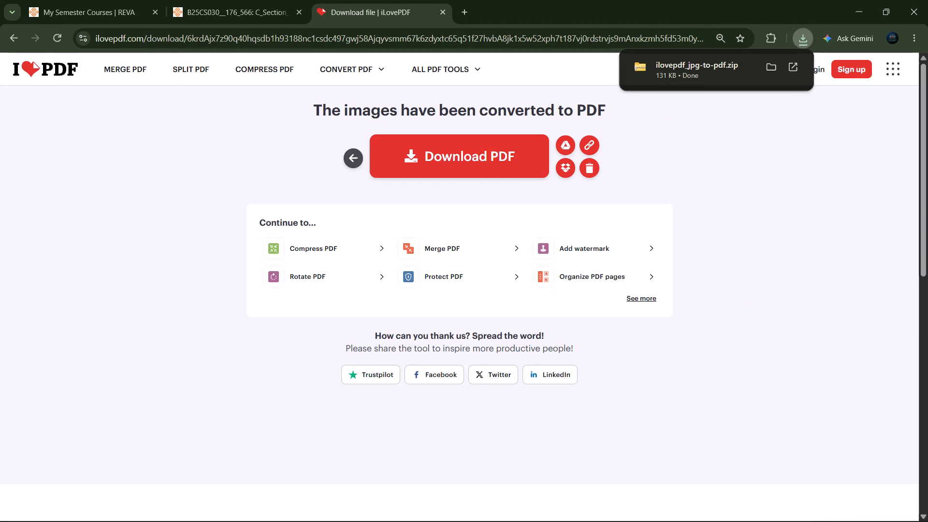
left_click(715, 66)
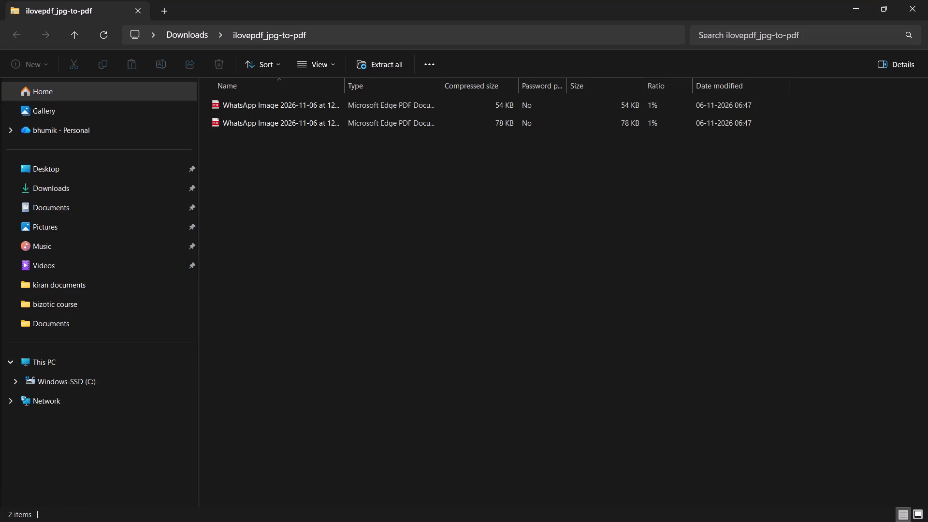
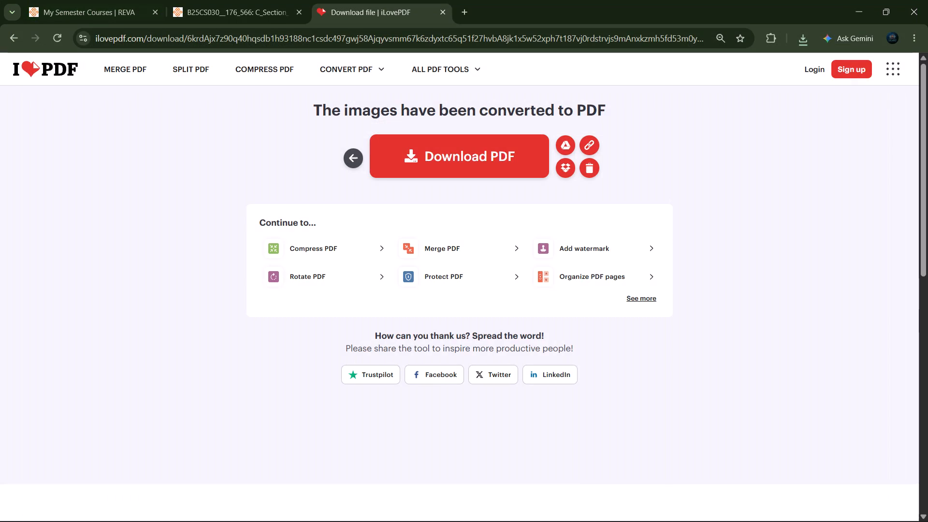
Return from the converted-file download page to the empty JPG to PDF converter.
scroll(246, 172, "down", 5)
scroll(246, 172, "up", 5)
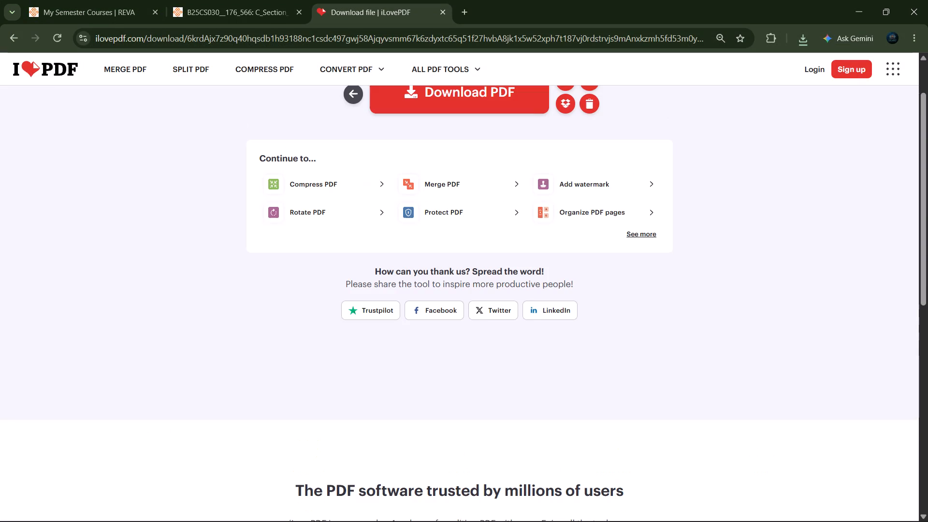
left_click(15, 41)
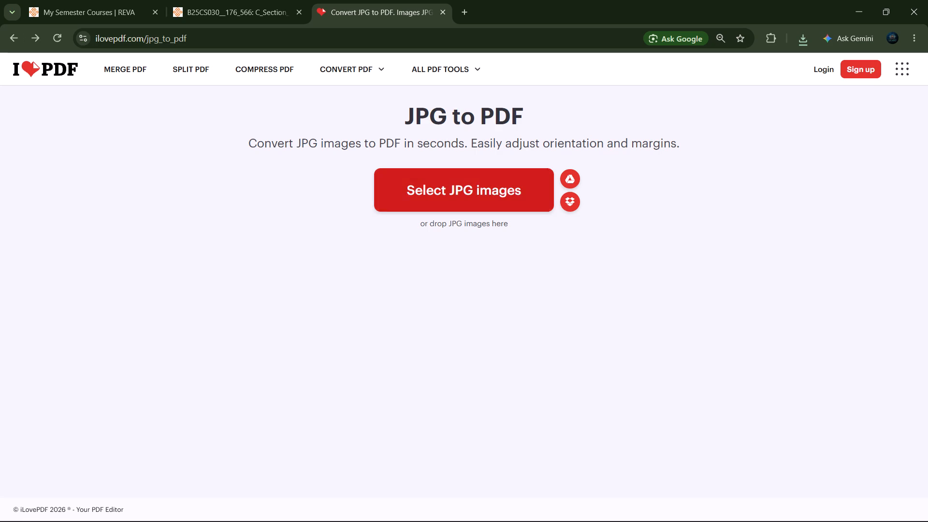
Add both WhatsApp images of 2026-11-06, 12.11.23 PM and 12.11.24 PM, from the Pictures folder to the converter.
left_click(383, 194)
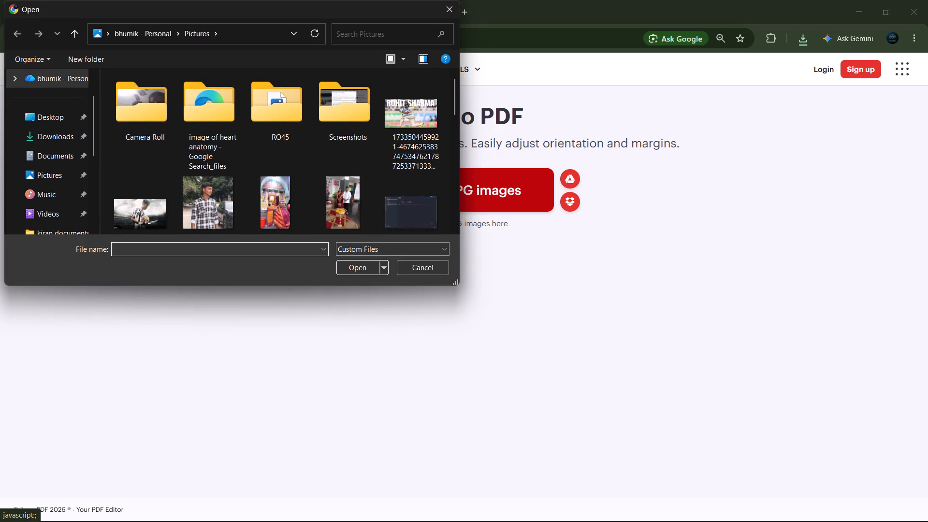
scroll(306, 181, "down", 5)
left_click(201, 111)
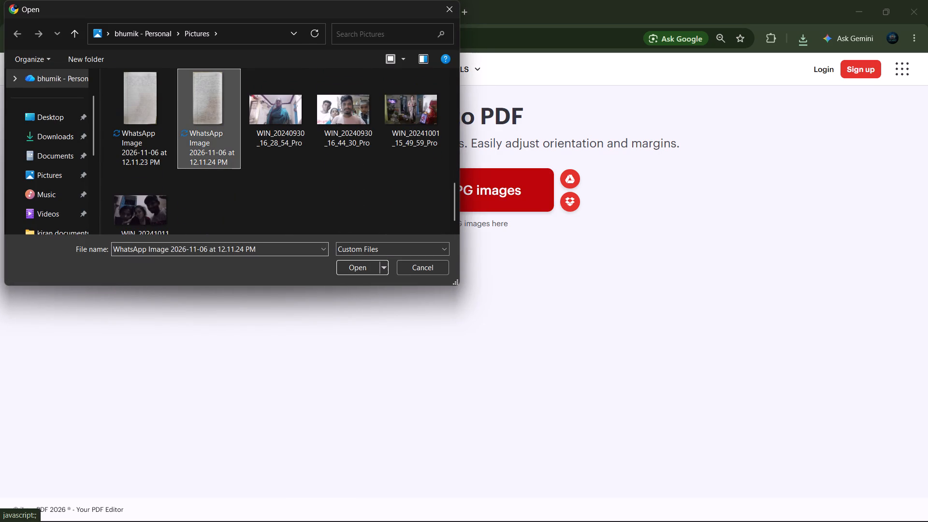
left_click_drag(255, 180, 251, 167)
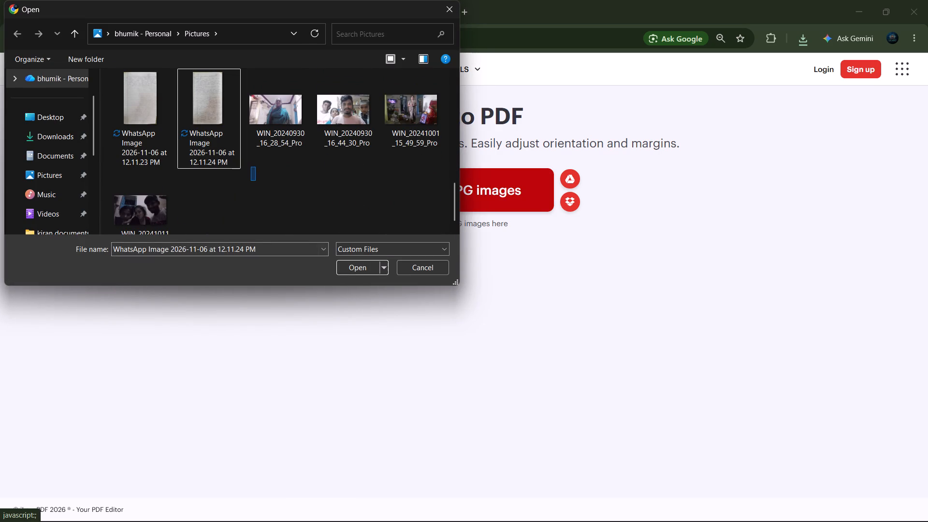
left_click_drag(251, 167, 263, 187)
left_click_drag(248, 159, 168, 133)
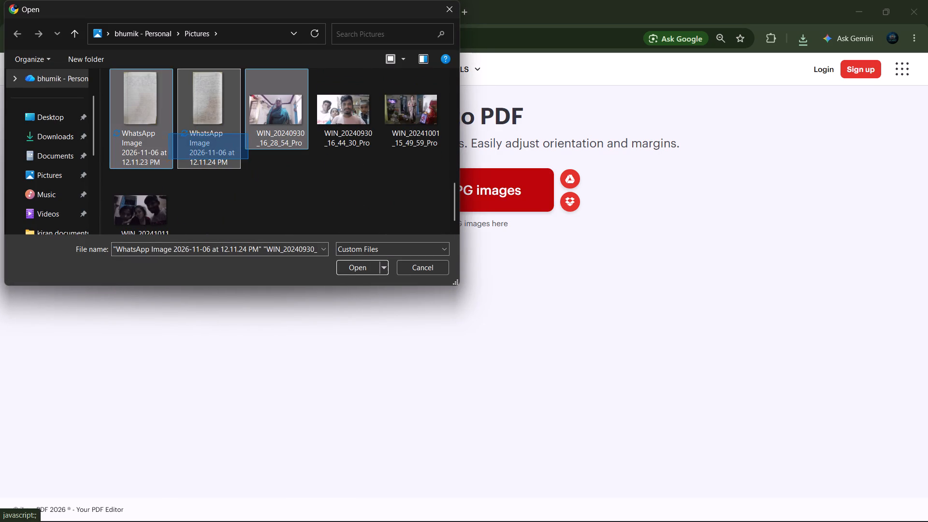
left_click_drag(168, 133, 249, 148)
left_click(253, 162)
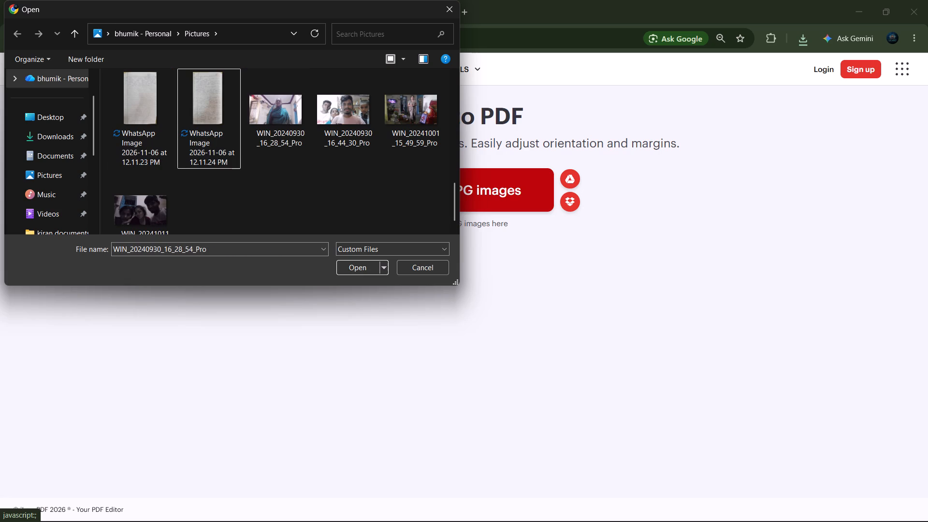
left_click_drag(245, 169, 207, 171)
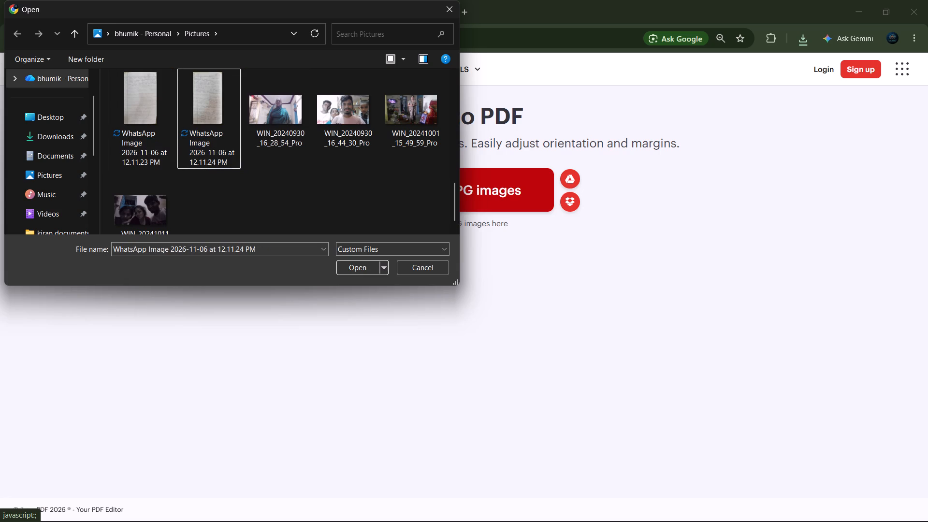
left_click_drag(217, 185, 164, 145)
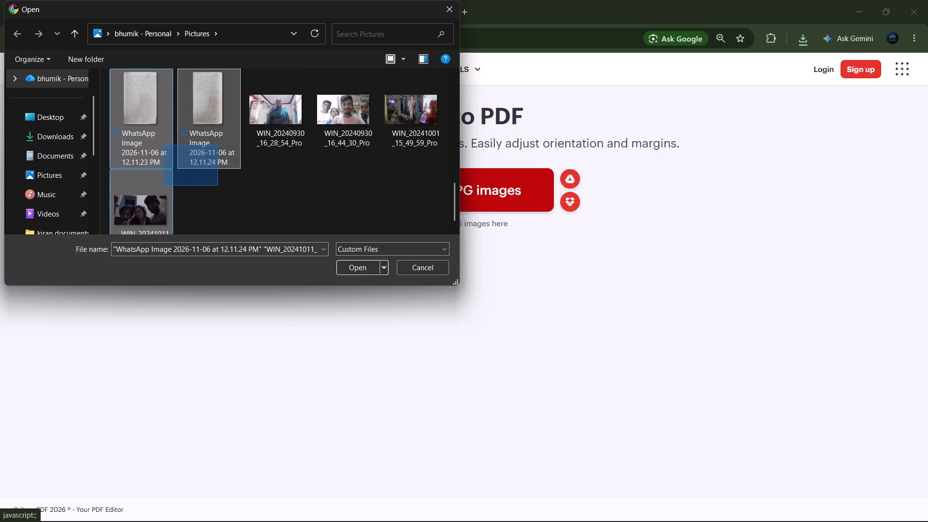
left_click_drag(164, 145, 180, 152)
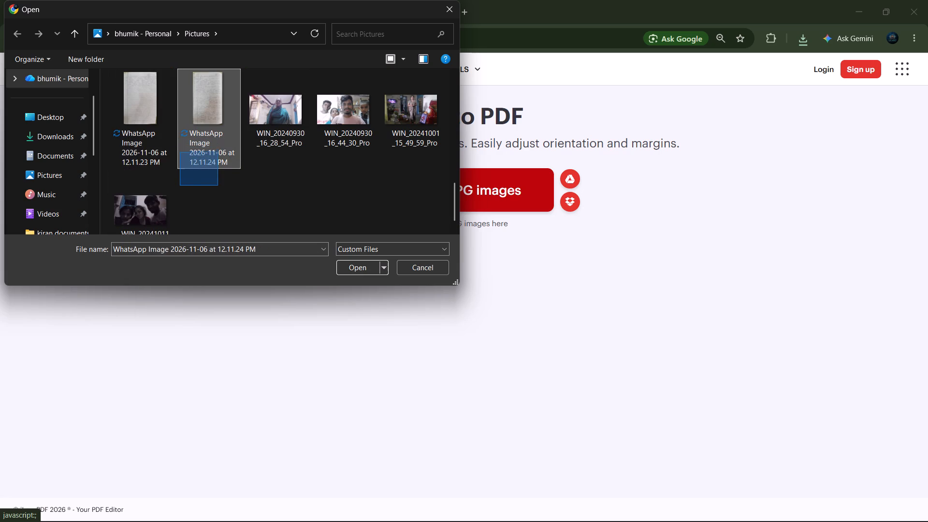
left_click_drag(180, 152, 181, 154)
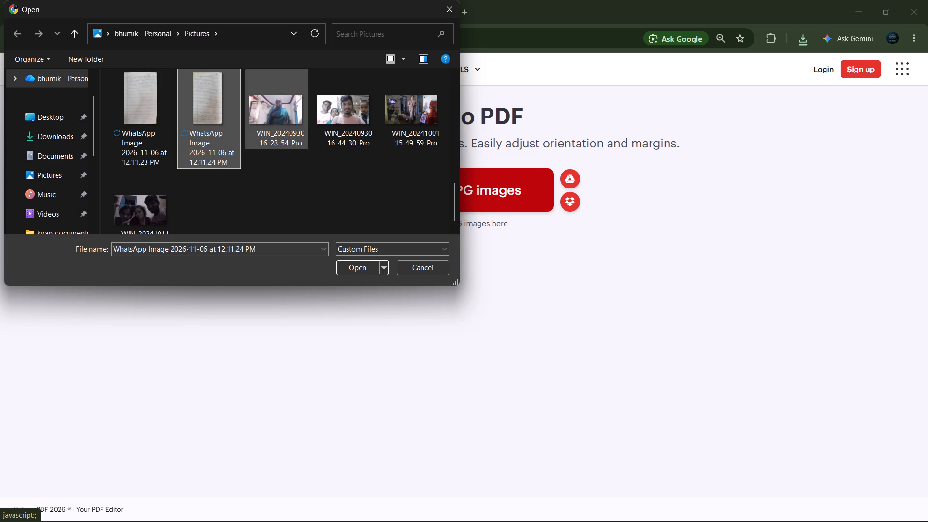
left_click_drag(108, 104, 199, 107)
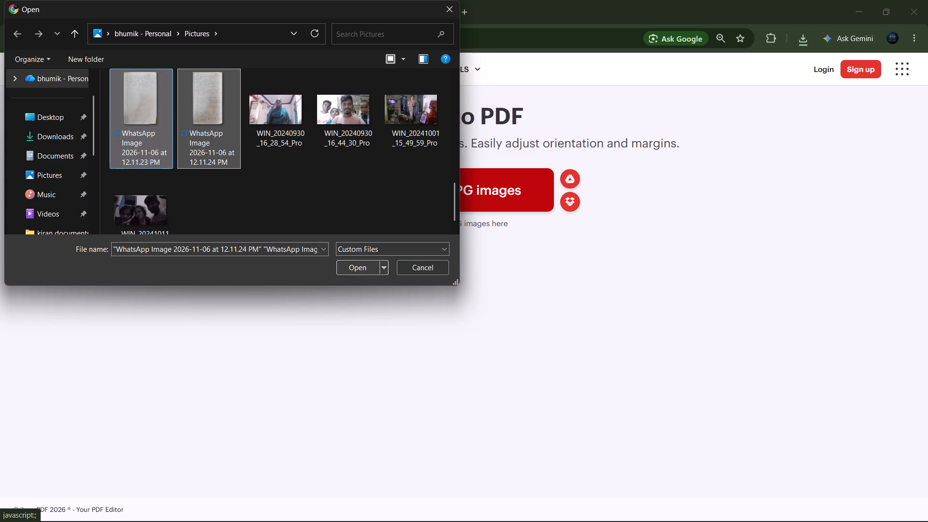
left_click(357, 268)
Reorder the two added page images so that the second one comes first.
left_click_drag(398, 247, 319, 238)
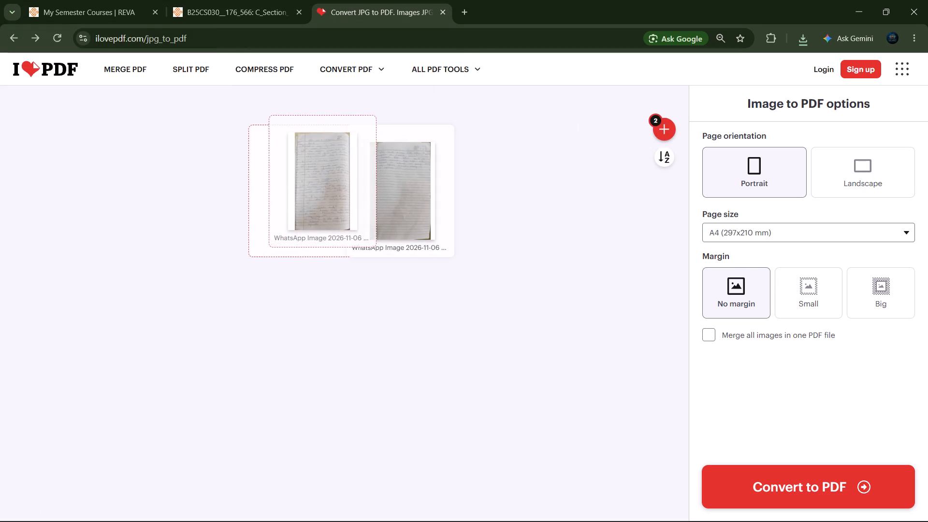
left_click_drag(319, 238, 305, 242)
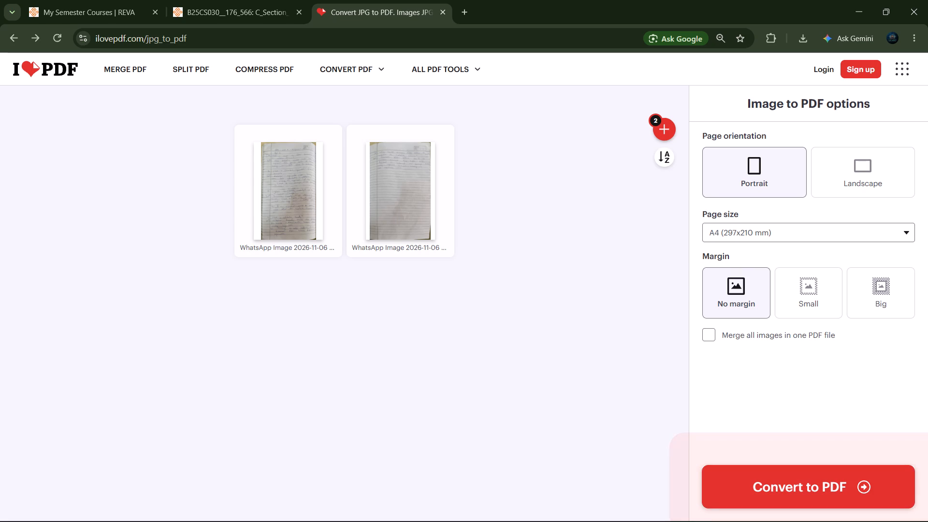
Convert the two added WhatsApp images to PDF with portrait A4 pages and no margin, and download the result.
left_click(802, 479)
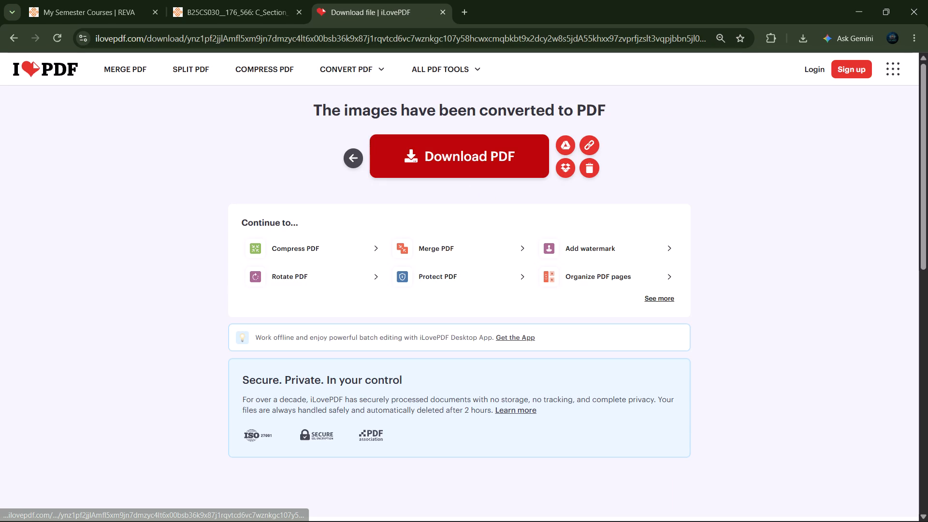
left_click(509, 141)
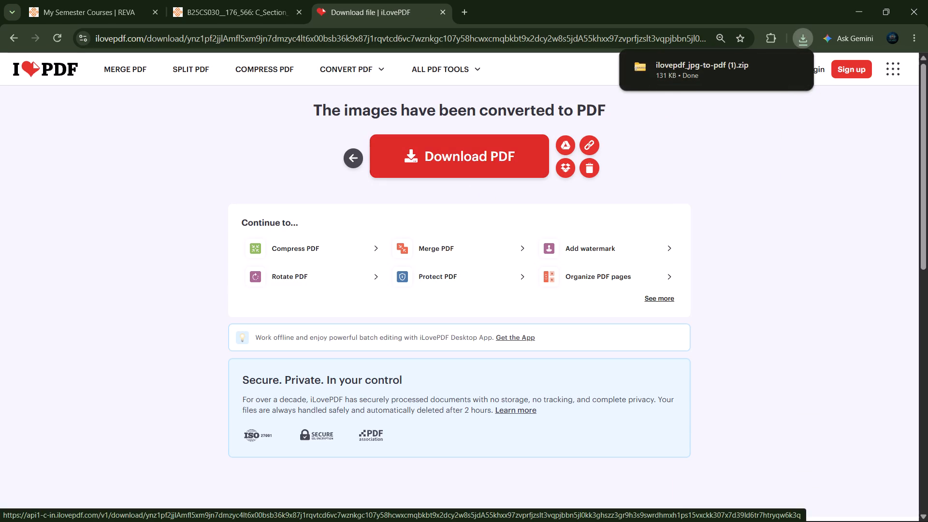
Open the downloaded ilovepdf_jpg-to-pdf (1) zip archive to check the converted PDFs inside.
left_click(708, 59)
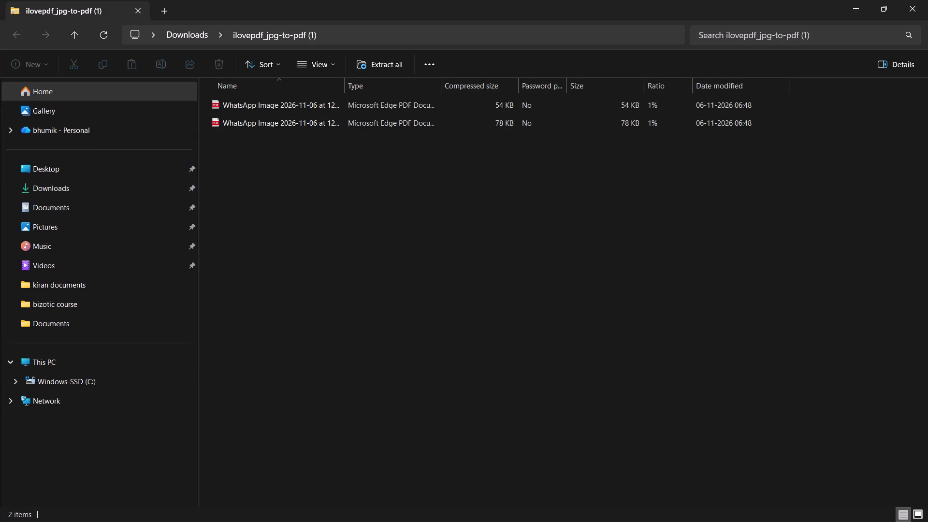
left_click(869, 0)
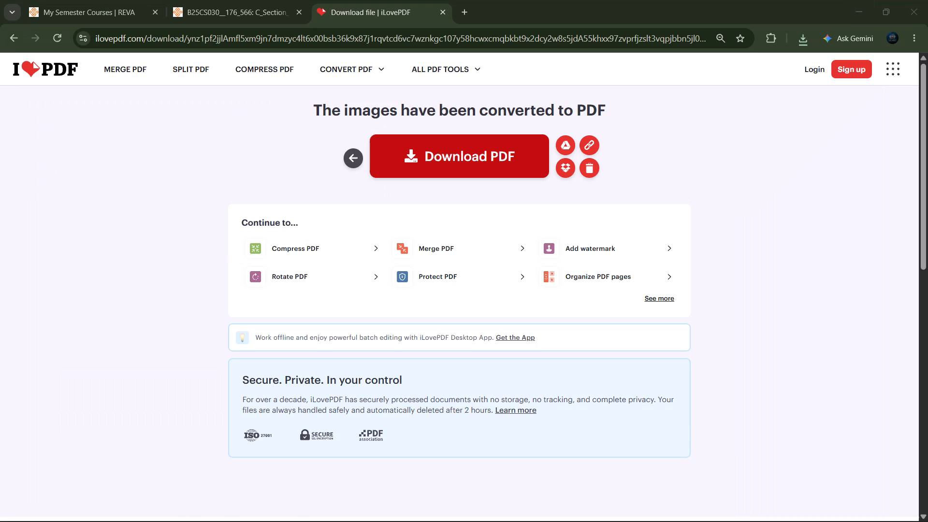
Return from the download page and open iLovePDF's Merge PDF tool.
scroll(505, 165, "up", 4)
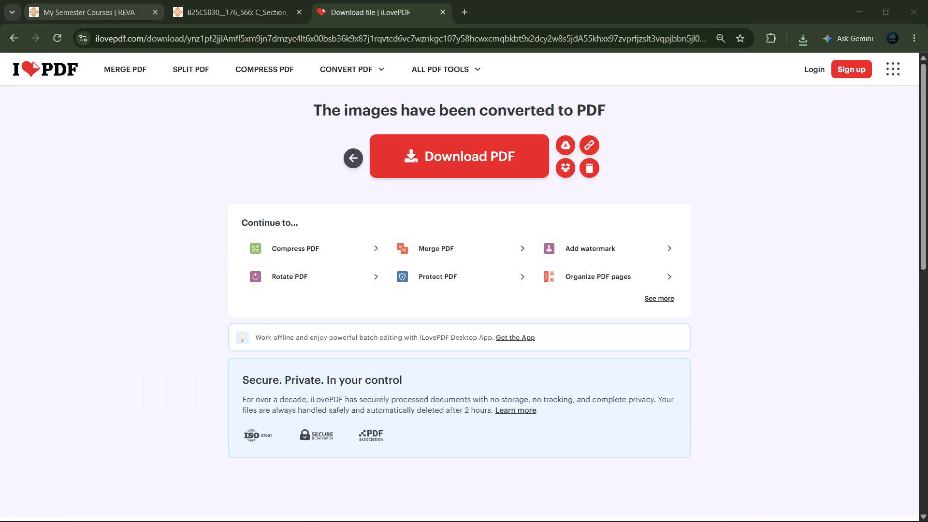
left_click(19, 38)
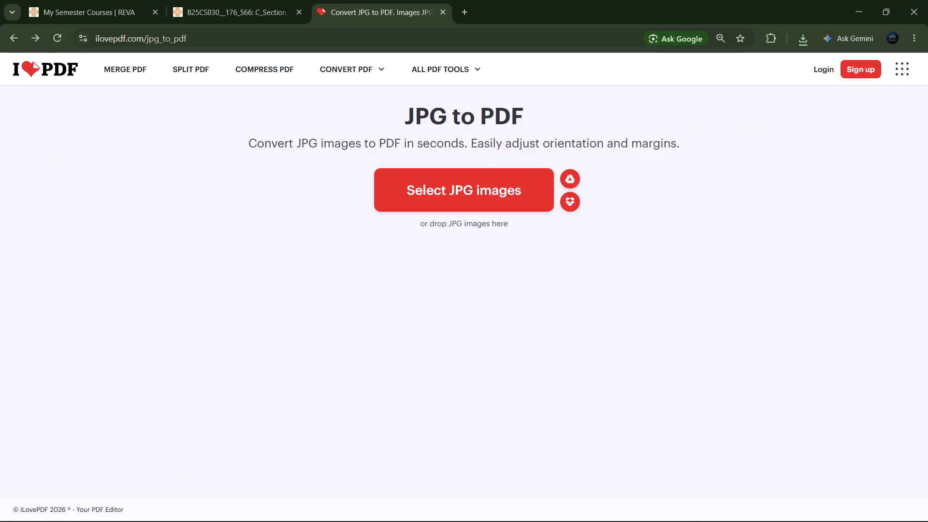
left_click(323, 78)
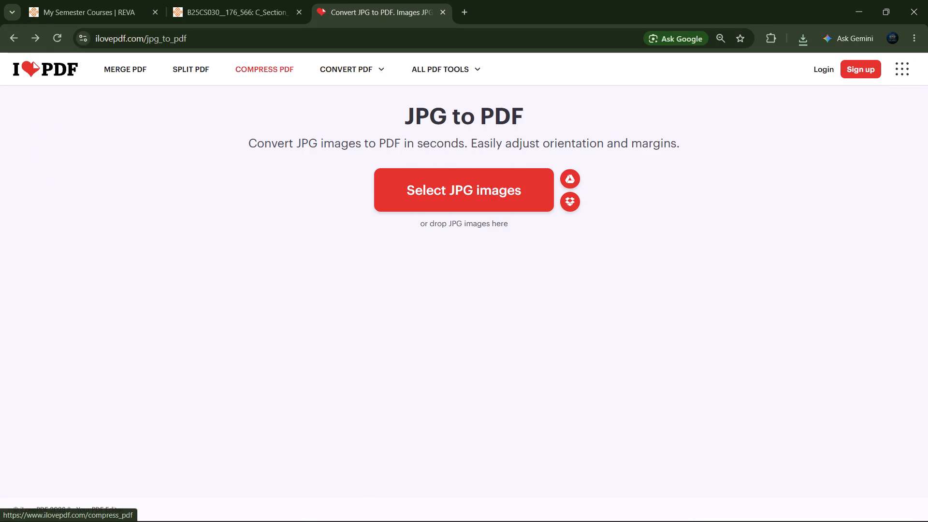
left_click(142, 63)
left_click(130, 69)
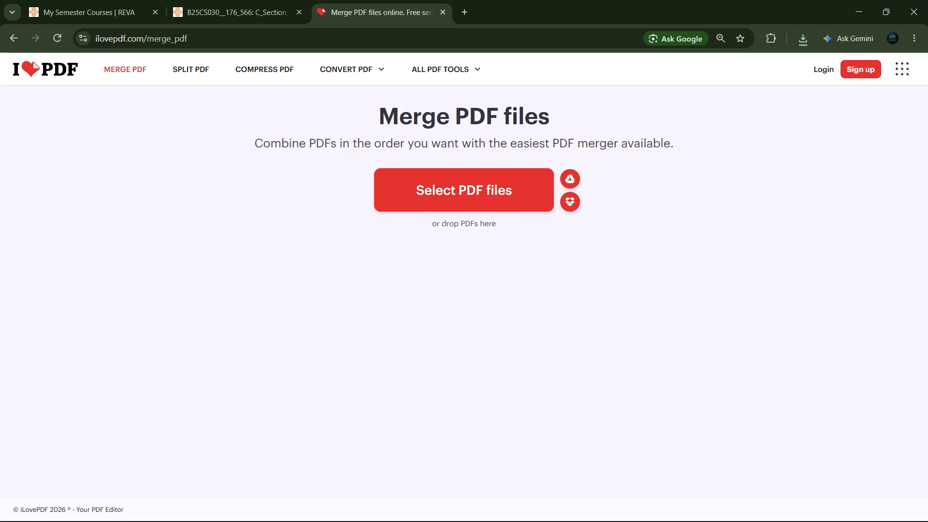
Browse the Desktop, Downloads, Documents, Pictures and other pinned folders for the converted PDFs to merge.
left_click(402, 200)
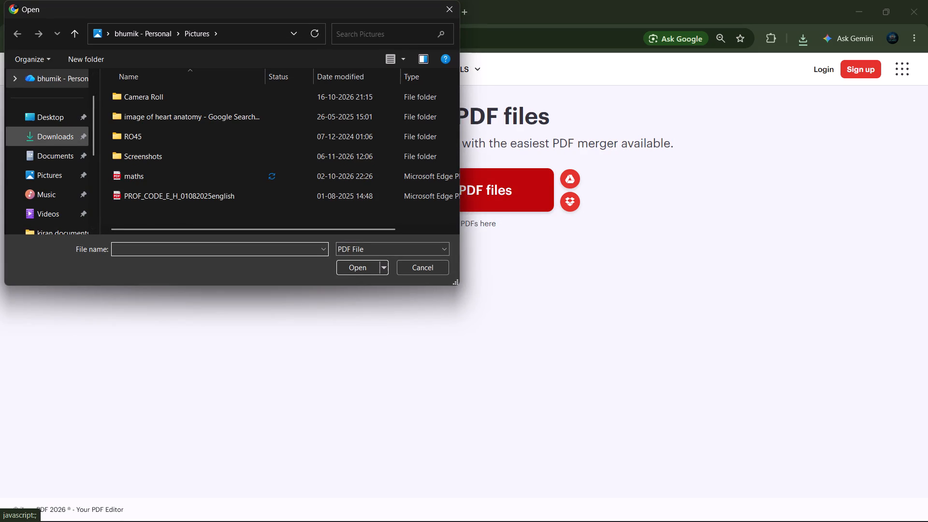
left_click(56, 117)
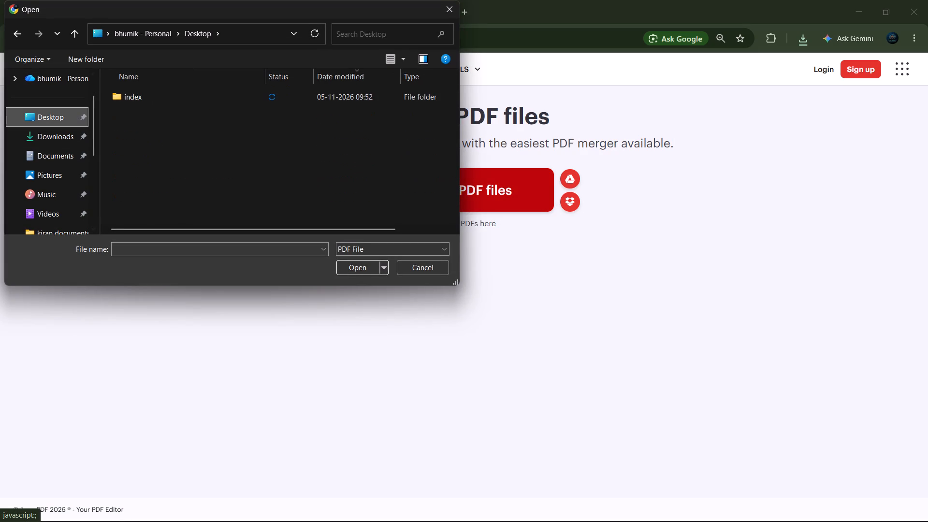
left_click(49, 138)
left_click(48, 155)
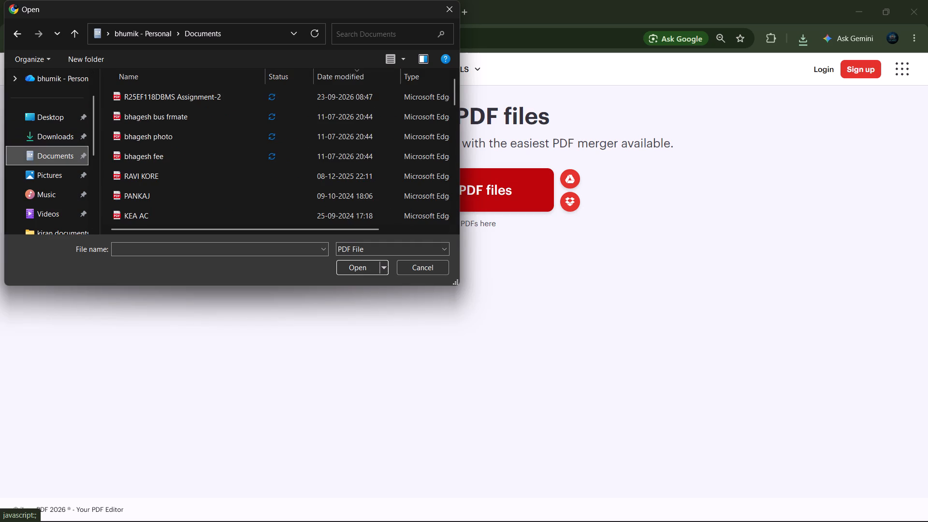
scroll(170, 183, "down", 4)
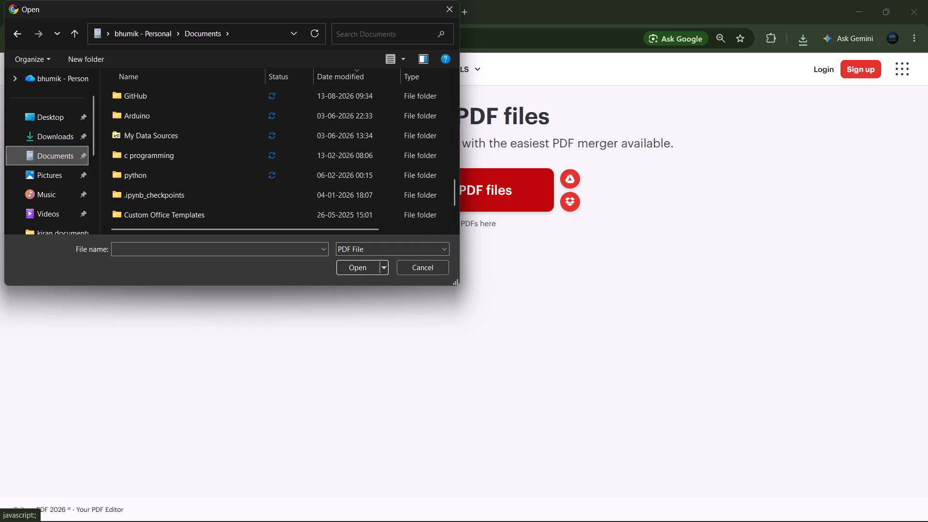
scroll(170, 183, "down", 5)
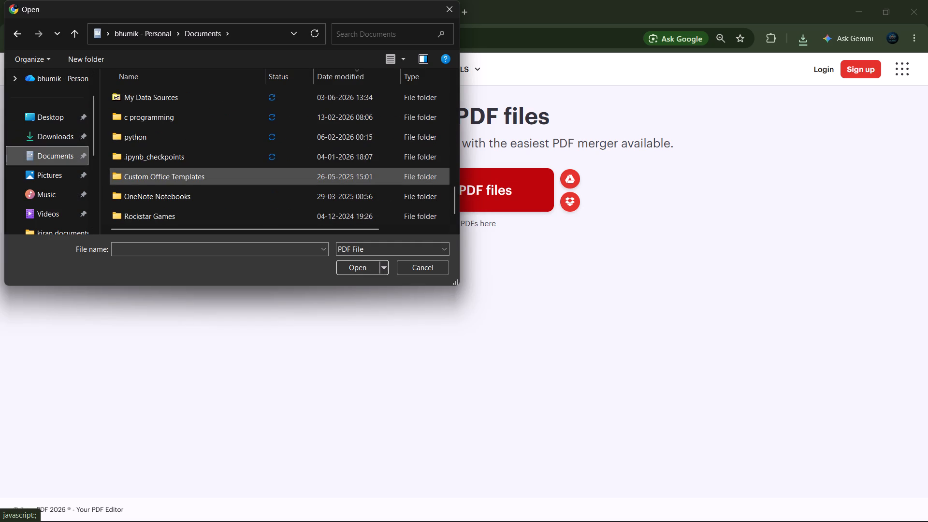
scroll(170, 183, "down", 1)
scroll(170, 183, "up", 17)
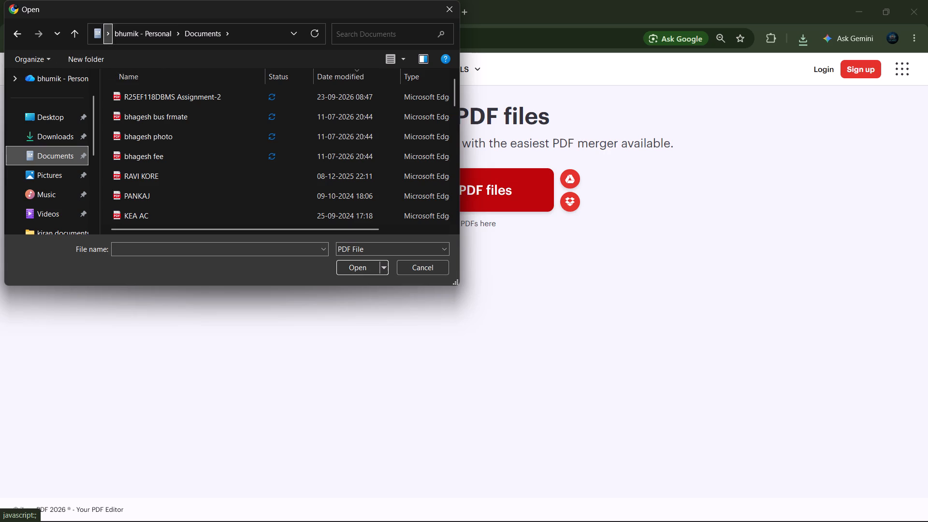
left_click(70, 31)
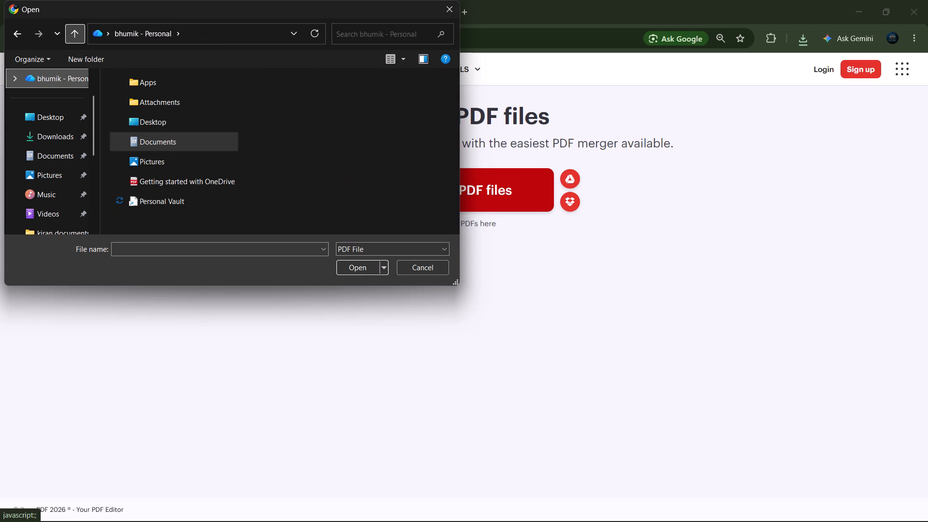
left_click(70, 31)
scroll(208, 143, "up", 3)
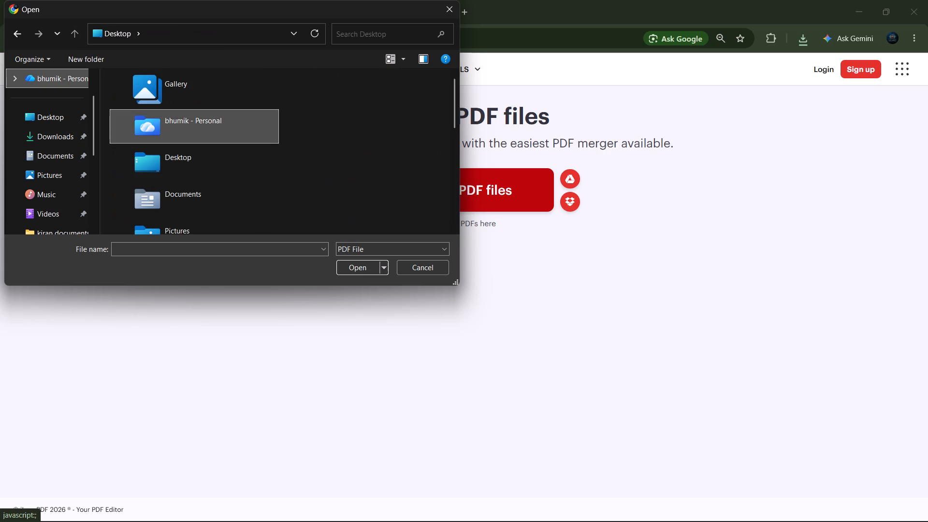
left_click(70, 122)
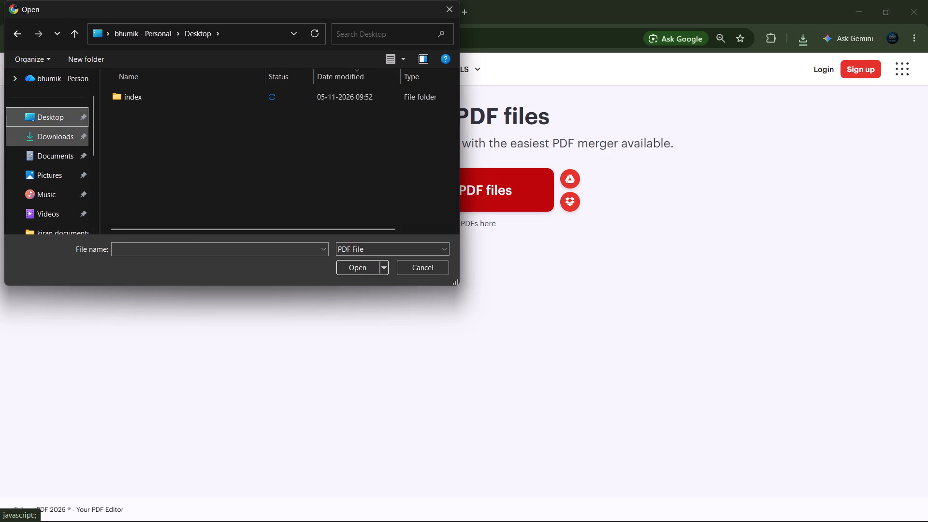
left_click(68, 131)
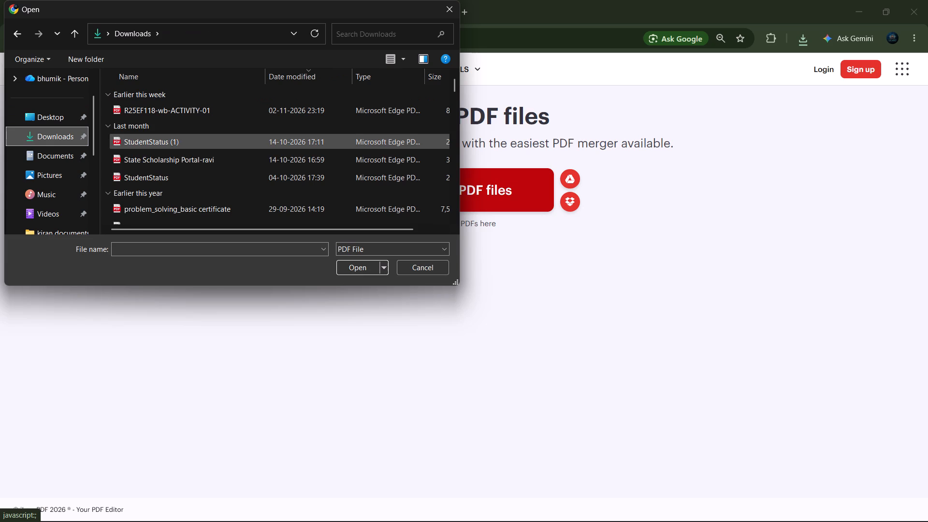
scroll(237, 145, "down", 2)
left_click(49, 159)
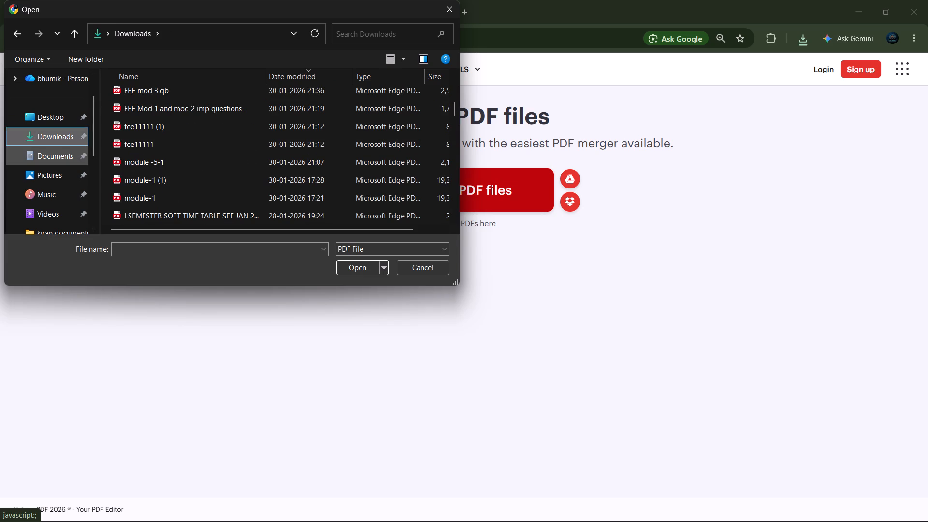
left_click(73, 118)
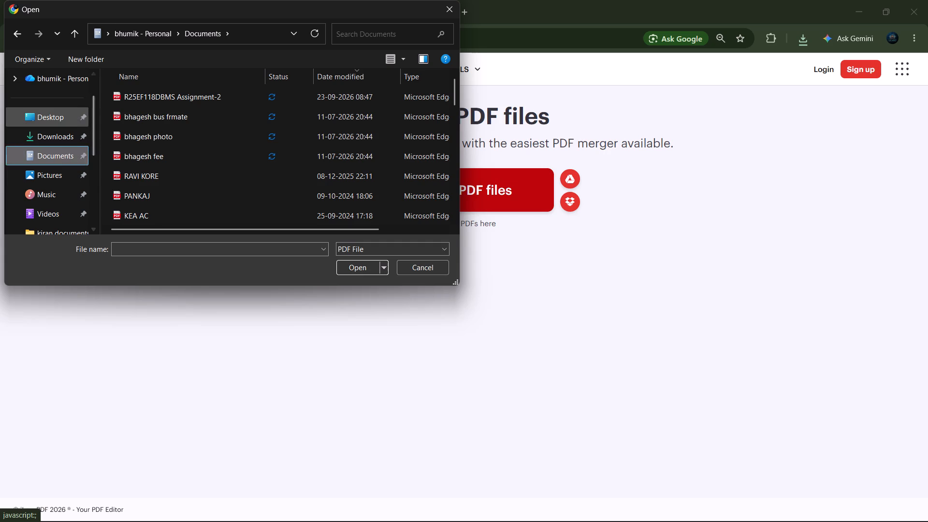
left_click(47, 189)
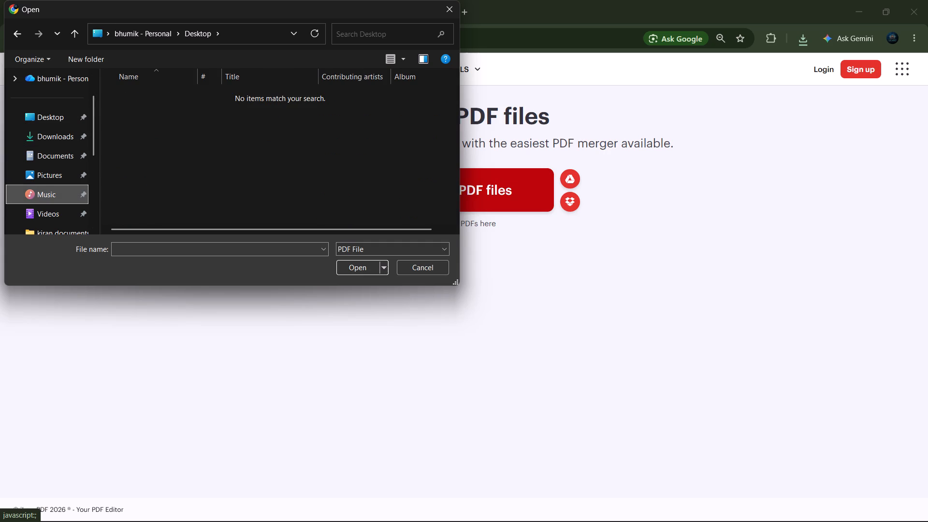
left_click(56, 174)
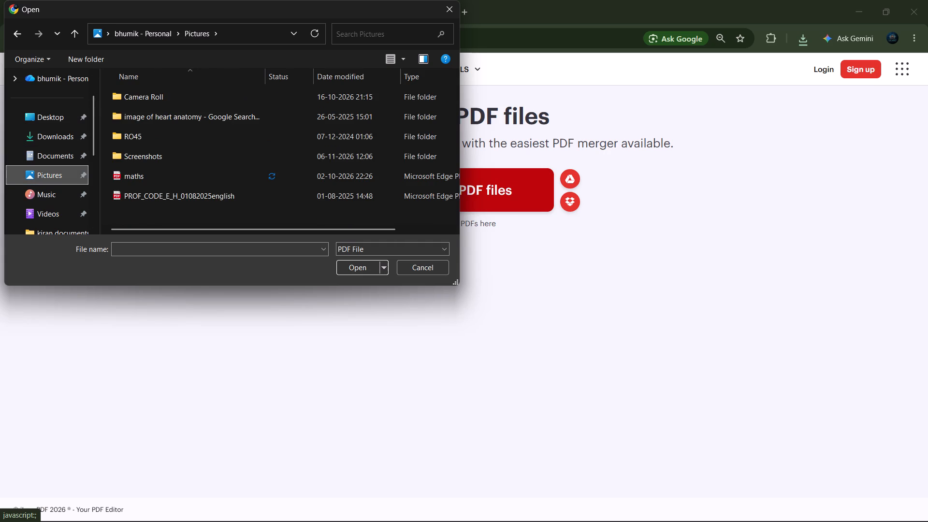
left_click(46, 235)
scroll(48, 231, "down", 1)
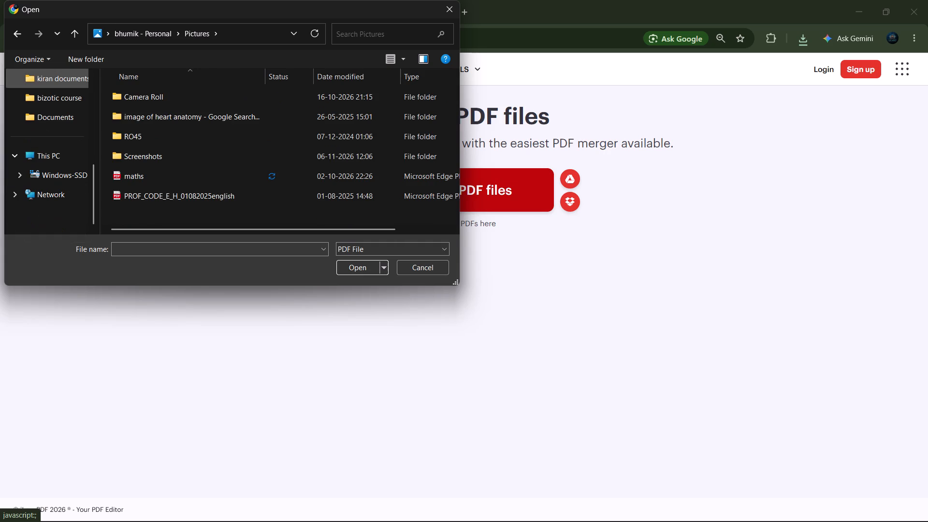
left_click(68, 117)
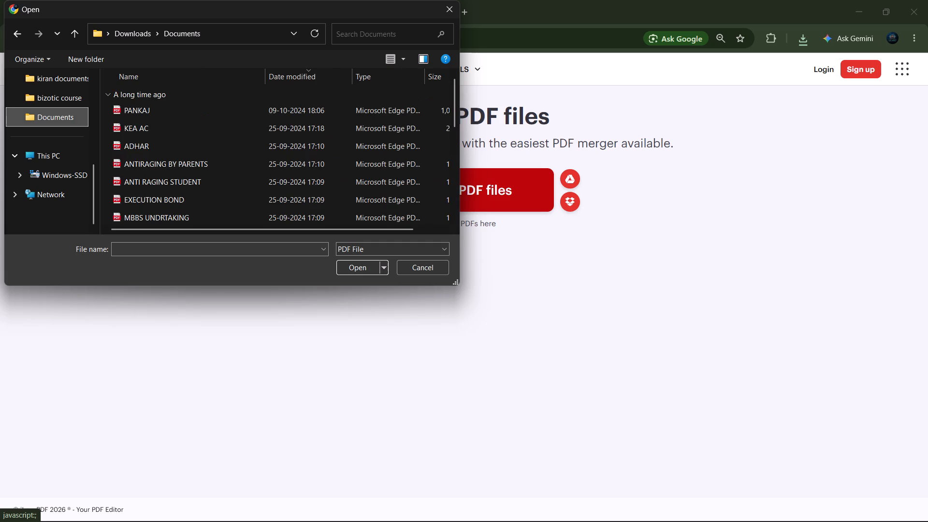
left_click(65, 103)
scroll(65, 103, "up", 2)
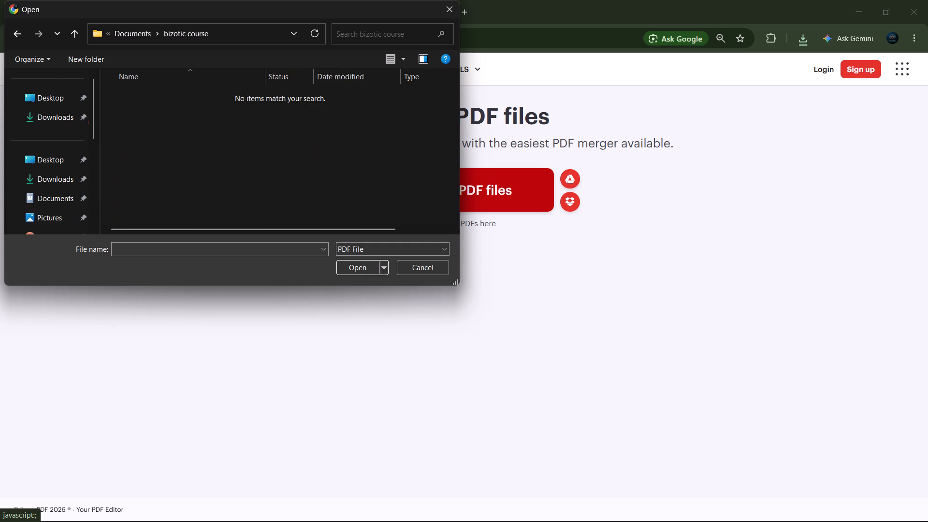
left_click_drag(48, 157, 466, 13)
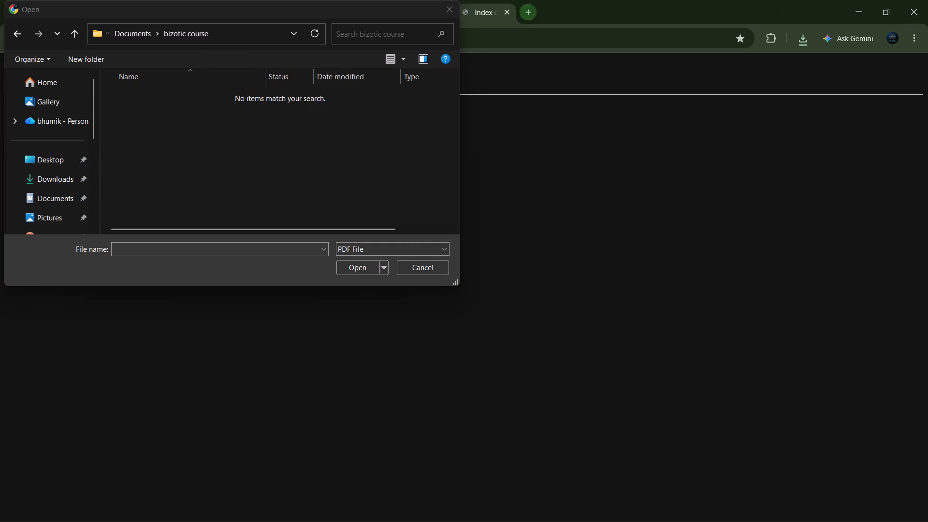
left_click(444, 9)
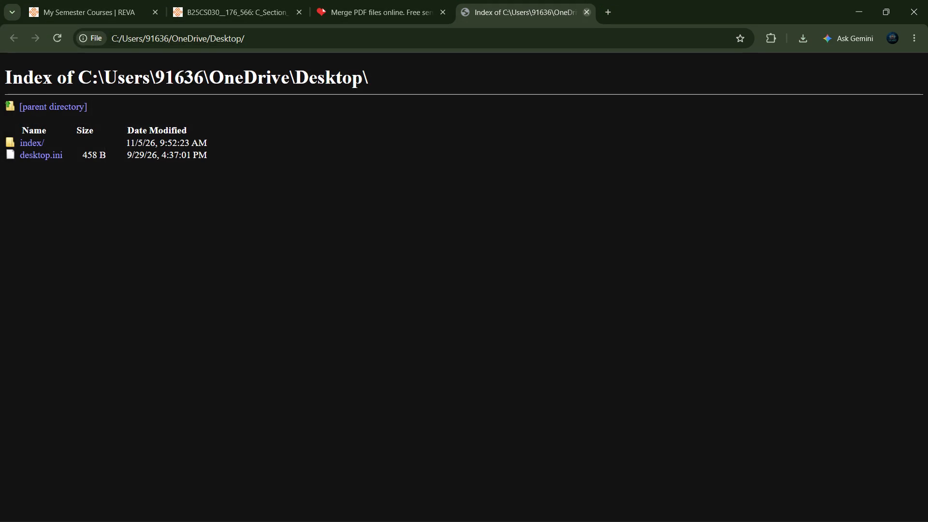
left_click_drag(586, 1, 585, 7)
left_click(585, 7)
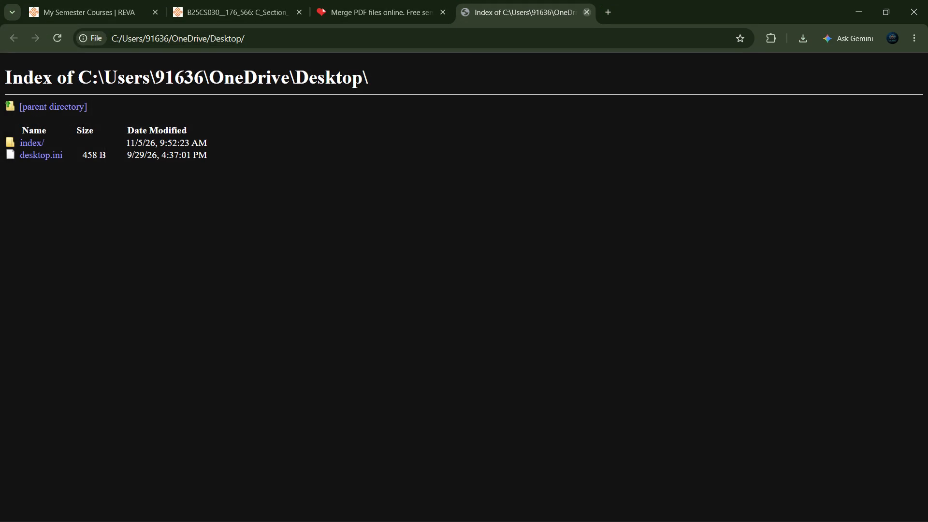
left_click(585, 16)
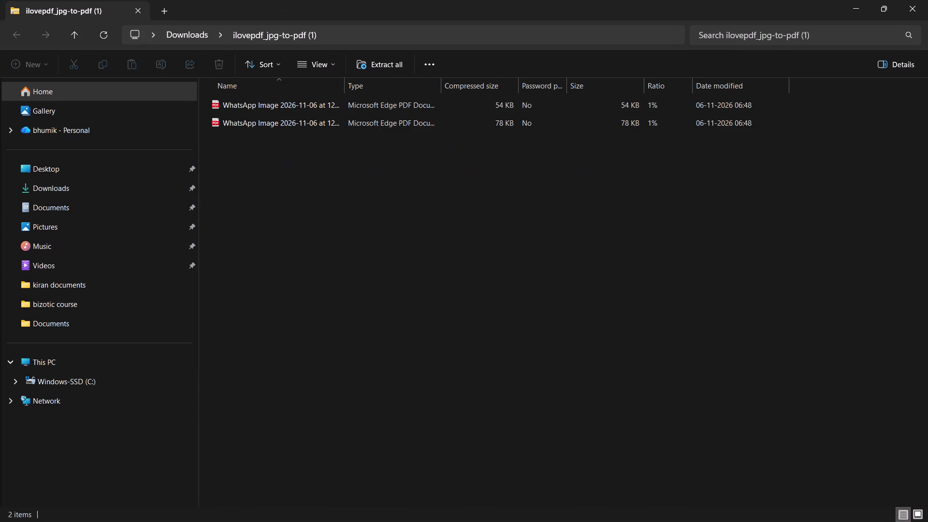
Add both WhatsApp Image PDFs from the opened ilovepdf_jpg-to-pdf (1) archive in File Explorer to the Merge PDF page in Chrome.
left_click_drag(361, 106, 647, 518)
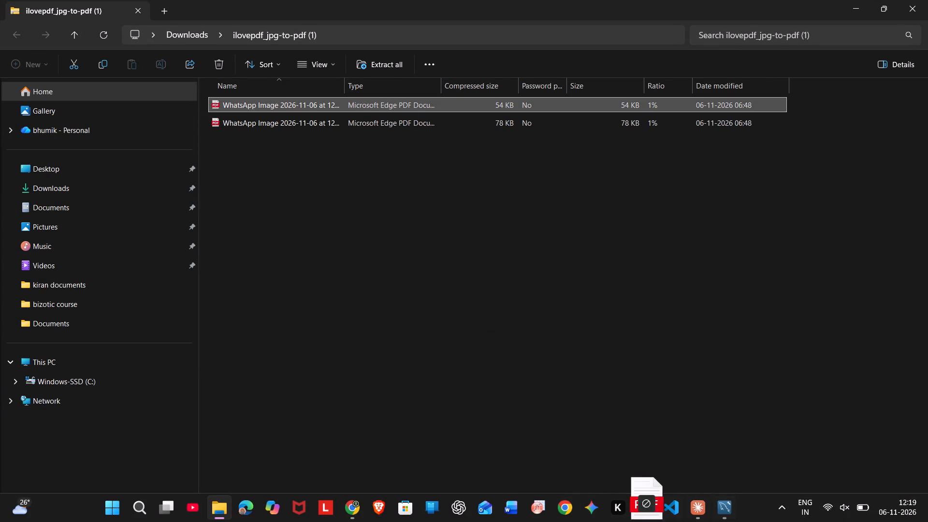
left_click_drag(647, 518, 357, 514)
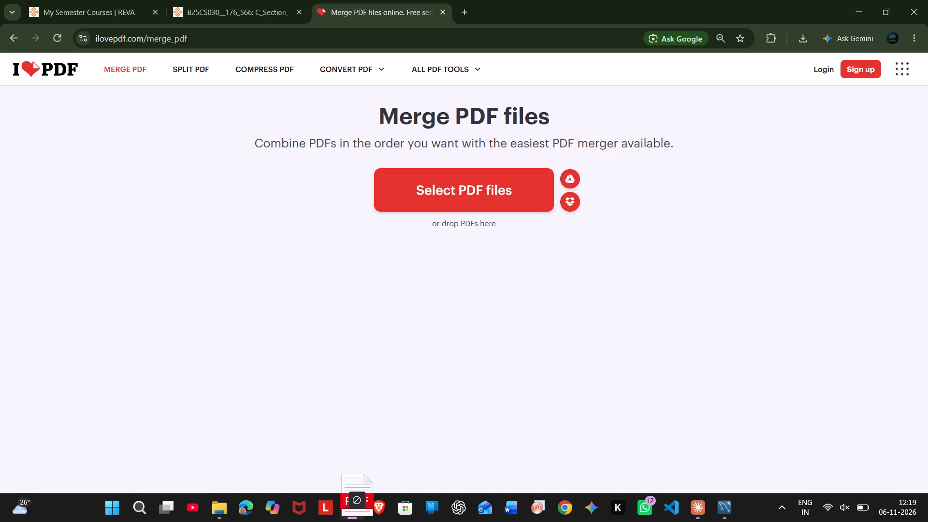
left_click_drag(357, 514, 451, 219)
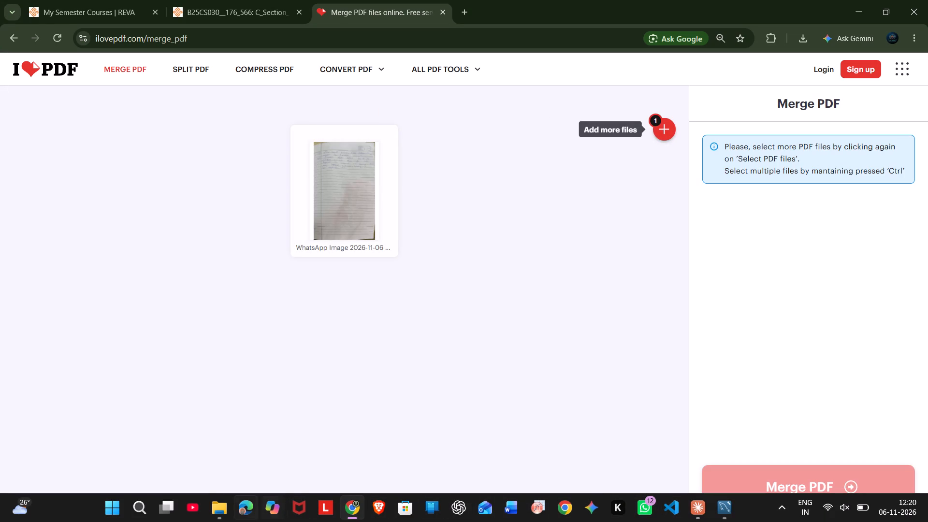
left_click(227, 508)
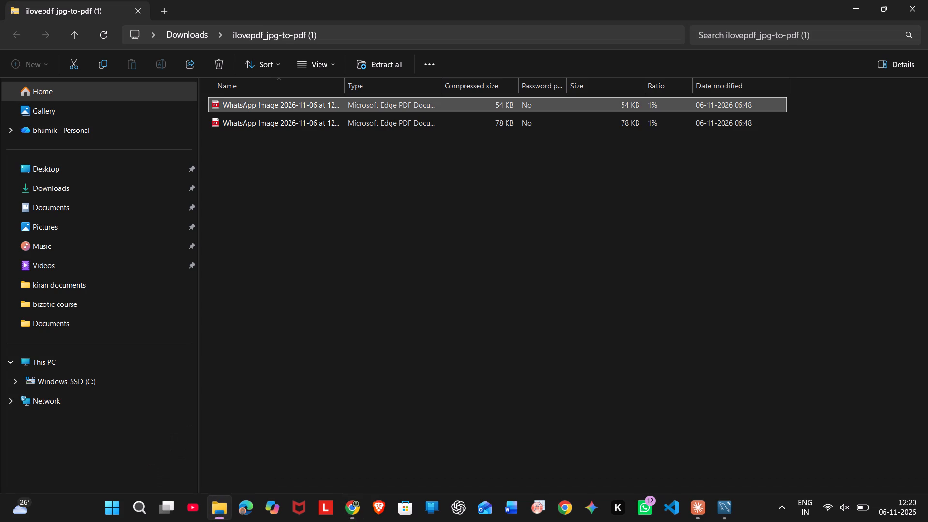
left_click_drag(356, 123, 594, 521)
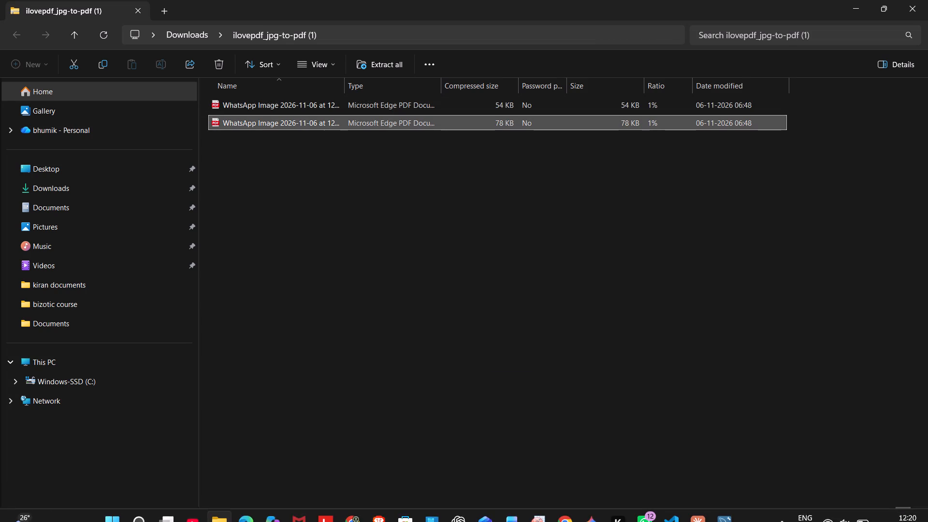
left_click_drag(594, 521, 352, 504)
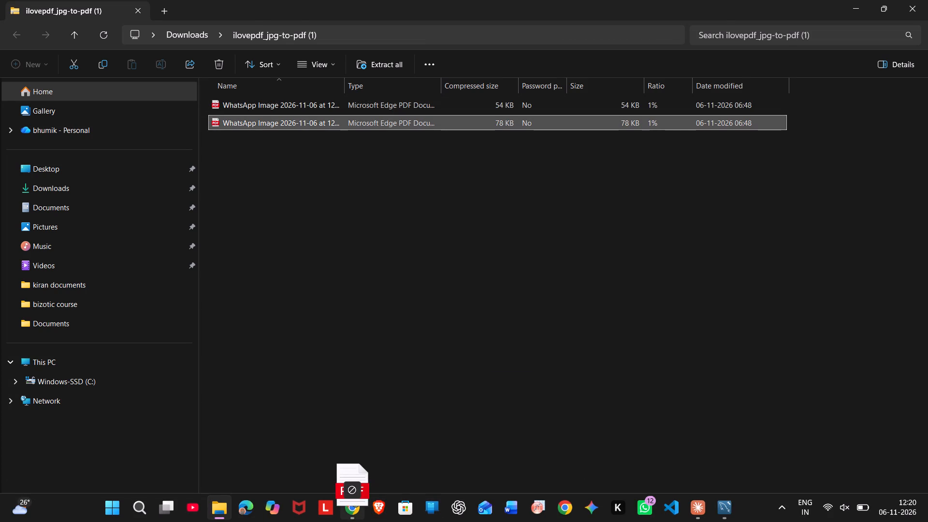
left_click_drag(352, 504, 503, 155)
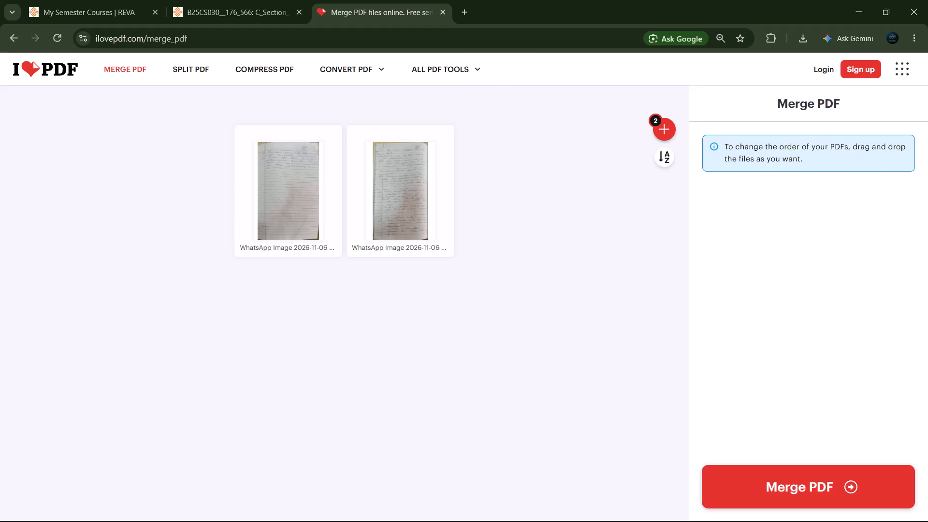
Reorder the files to merge so that the fully written notebook page comes first.
left_click_drag(408, 210, 304, 206)
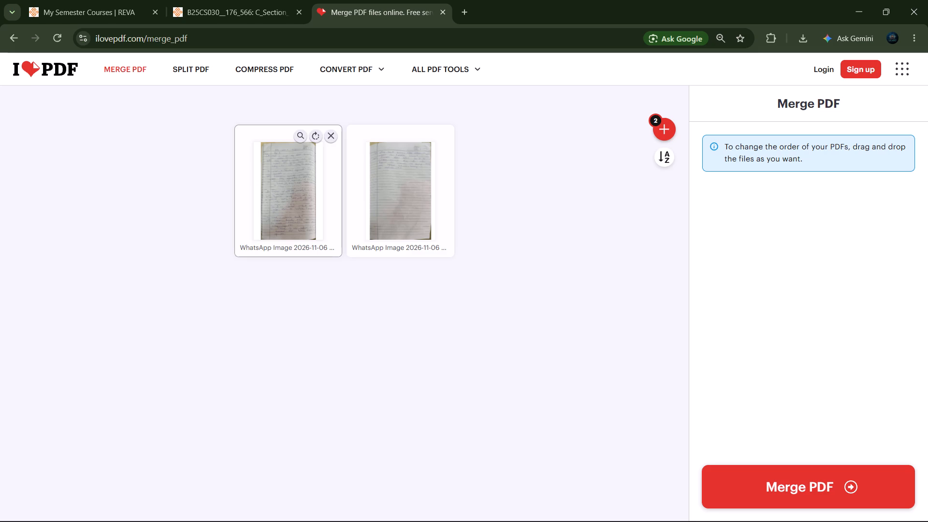
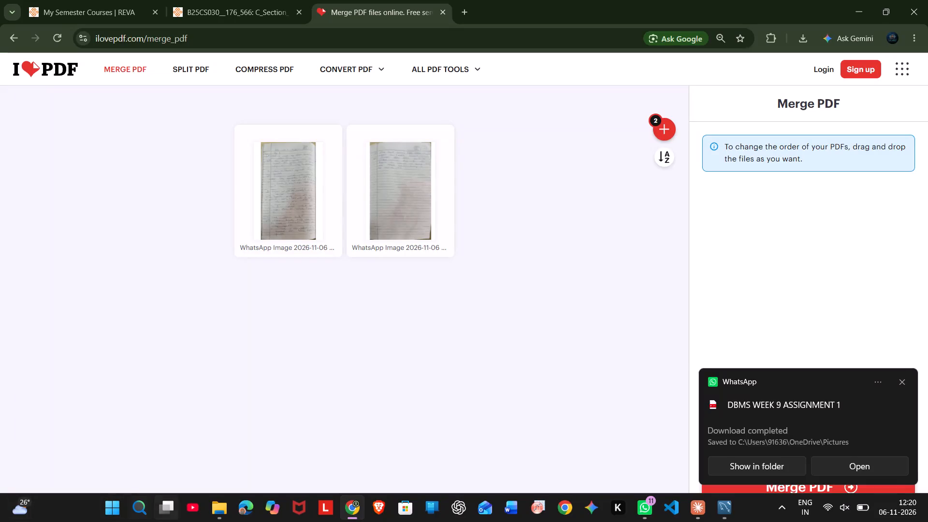
Switch to File Explorer and look through the Desktop, Downloads and Documents folders for the DBMS WEEK 9 ASSIGNMENT 1 PDF saved from WhatsApp.
left_click(230, 514)
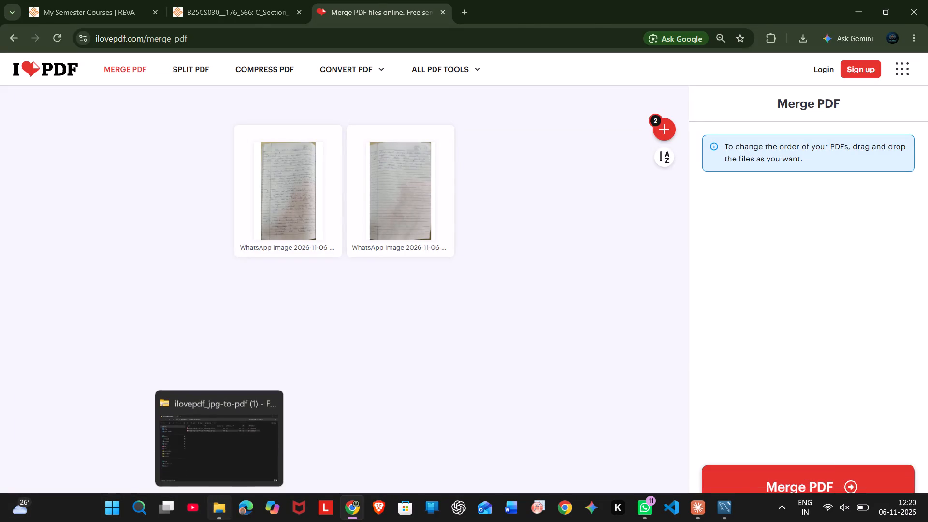
scroll(58, 150, "up", 3)
left_click(44, 190)
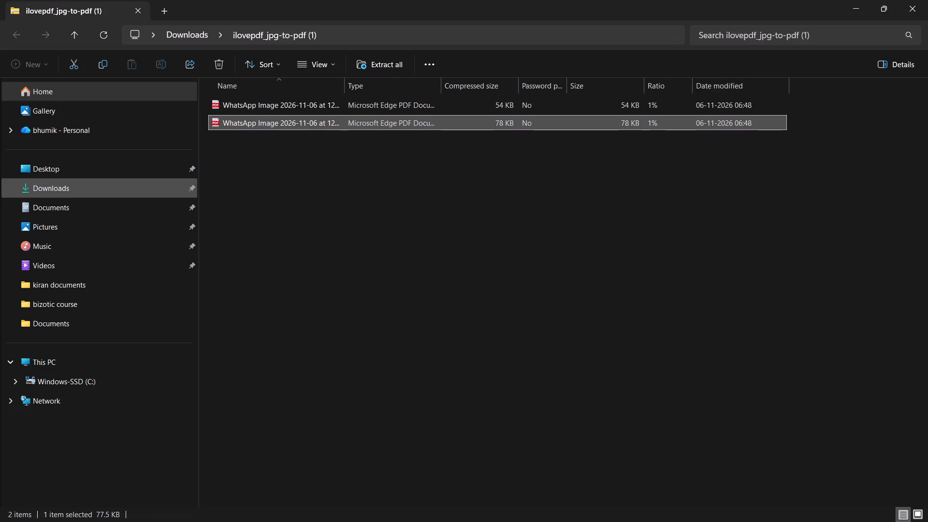
left_click(66, 174)
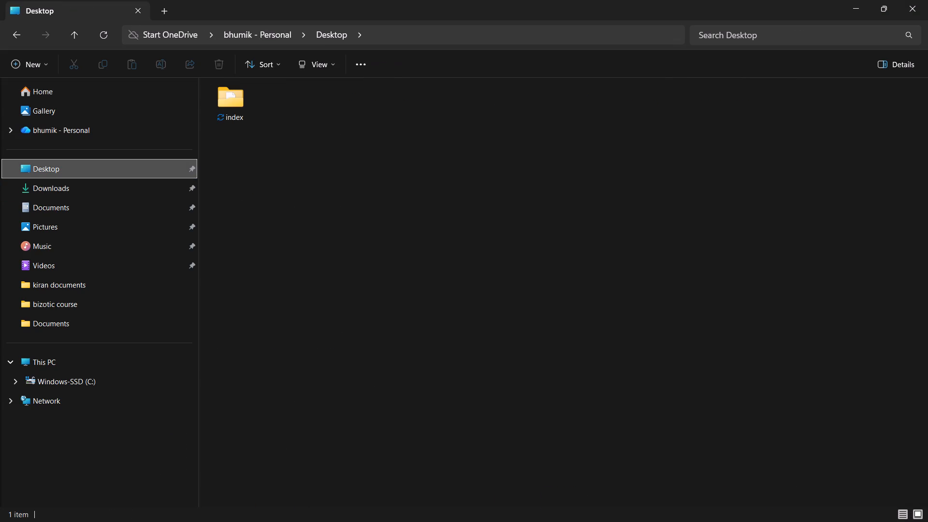
left_click(67, 184)
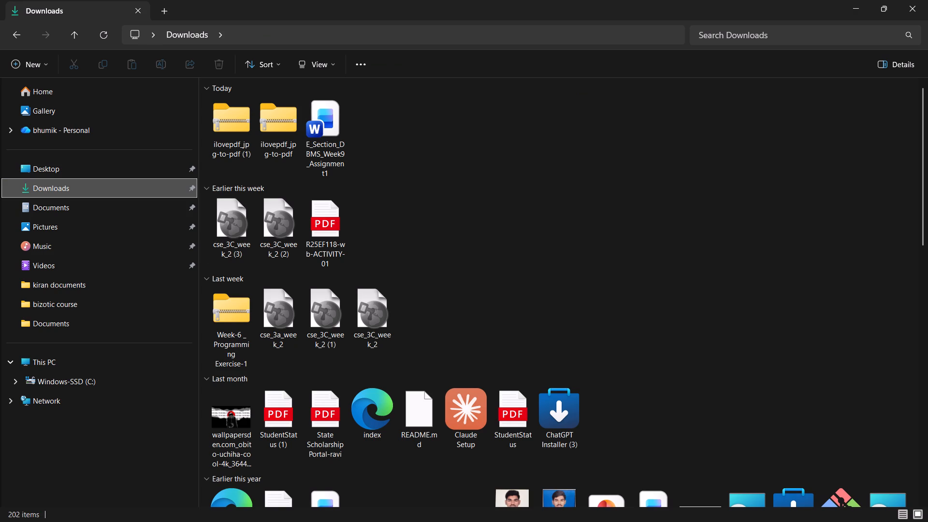
left_click(79, 209)
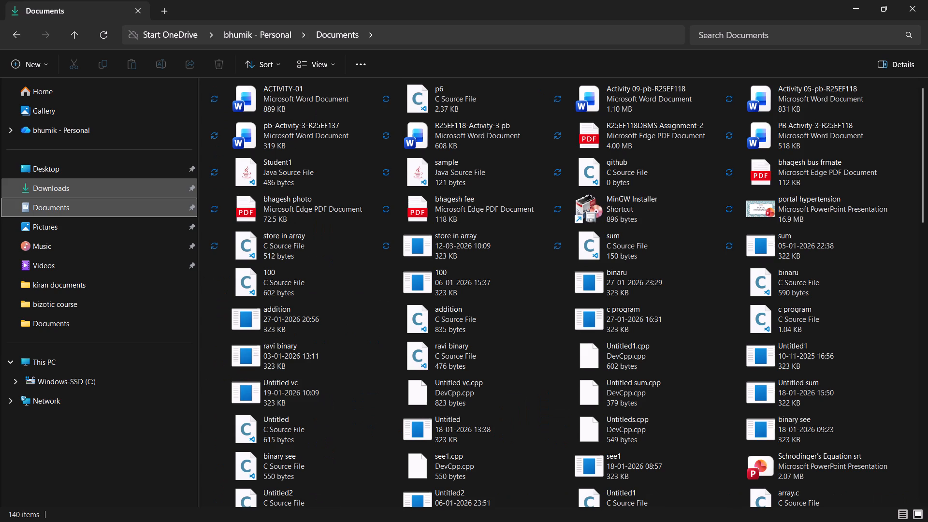
left_click(82, 194)
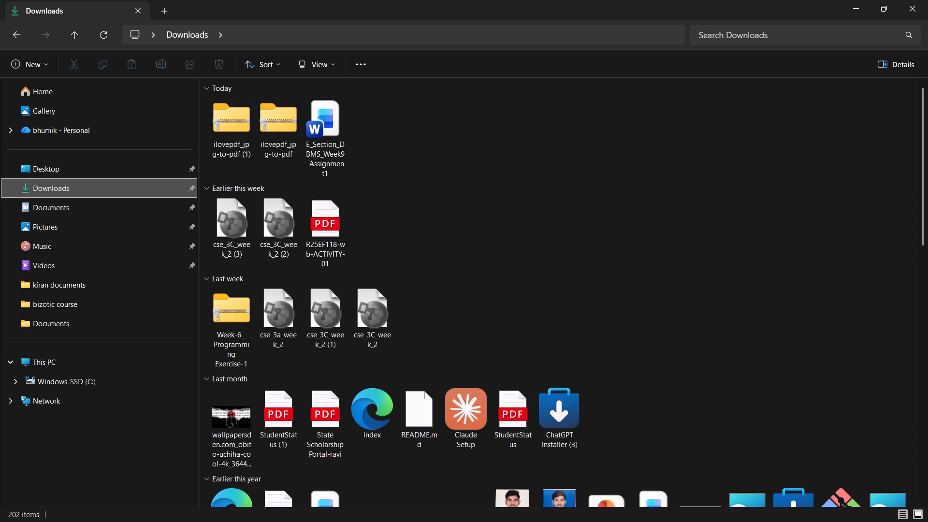
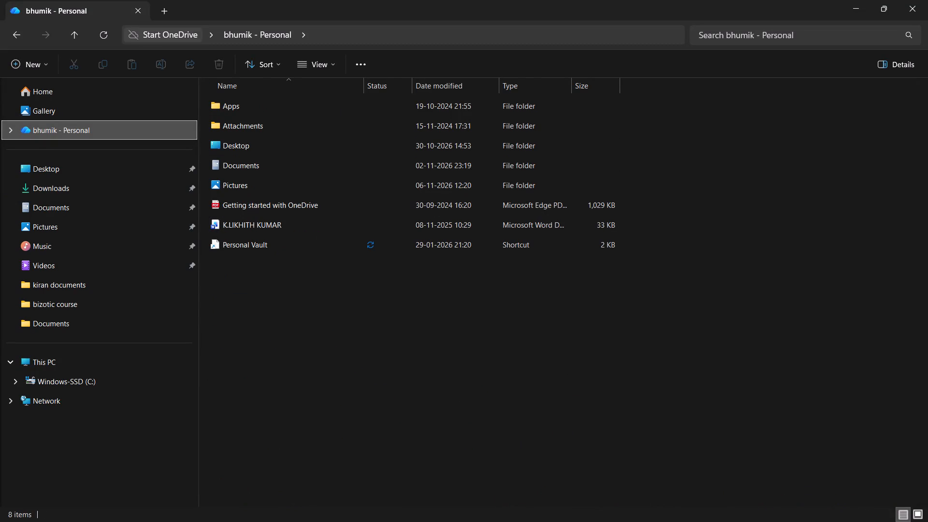
Switch from the OneDrive folder to the Downloads folder in File Explorer.
left_click(98, 29)
triple_click(98, 29)
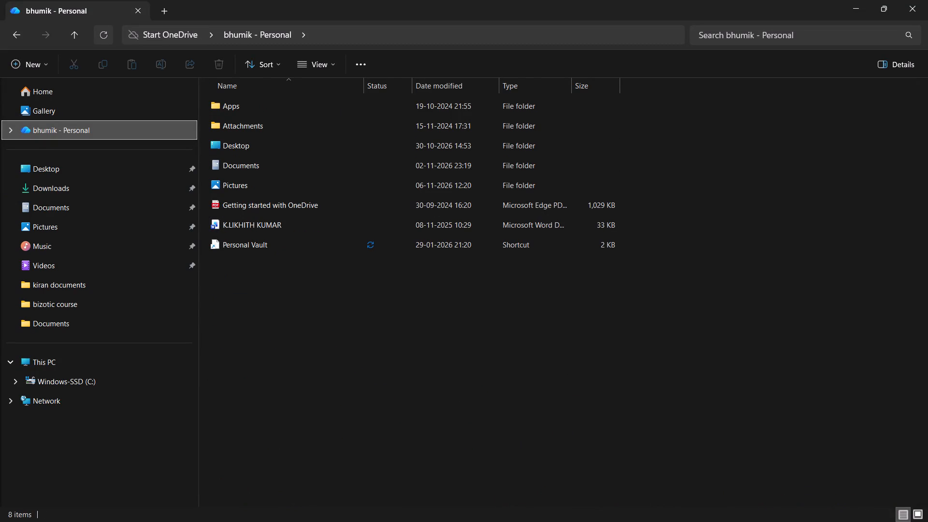
double_click(98, 29)
left_click(65, 159)
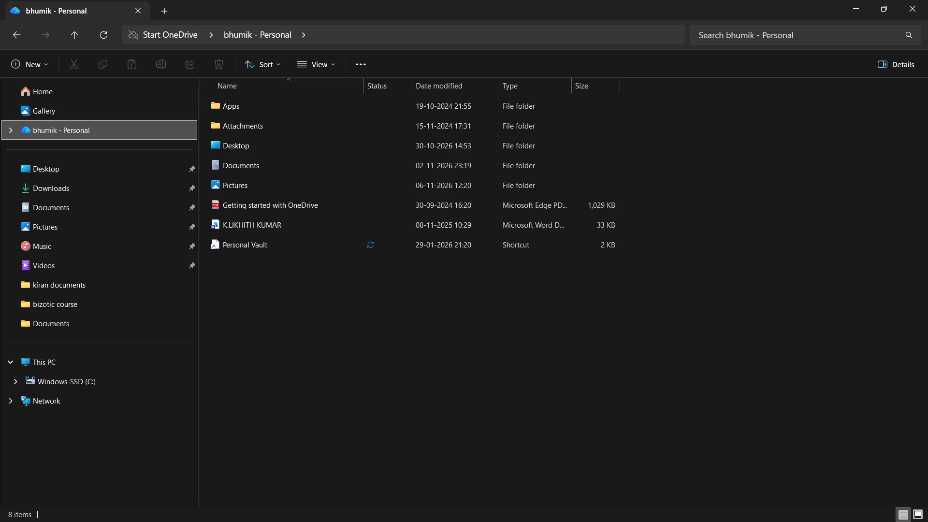
left_click(63, 168)
left_click(65, 181)
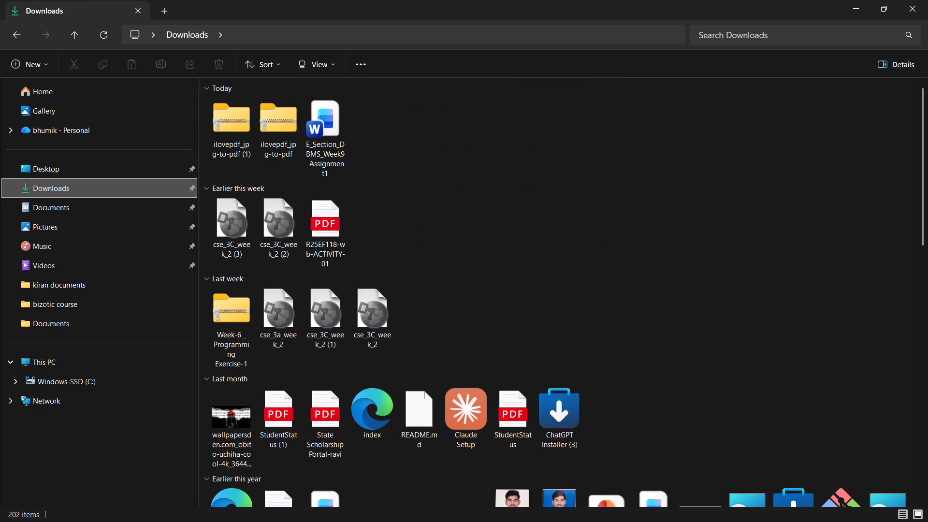
left_click(76, 211)
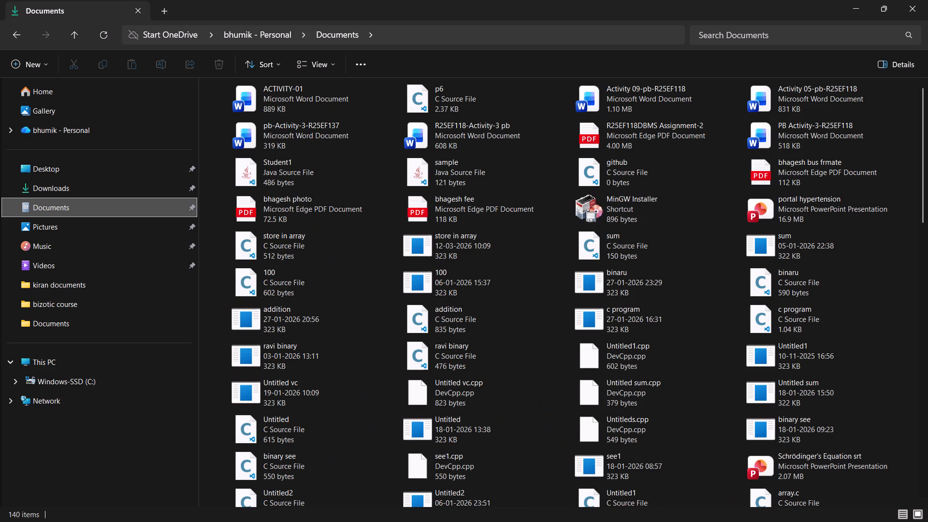
left_click(80, 217)
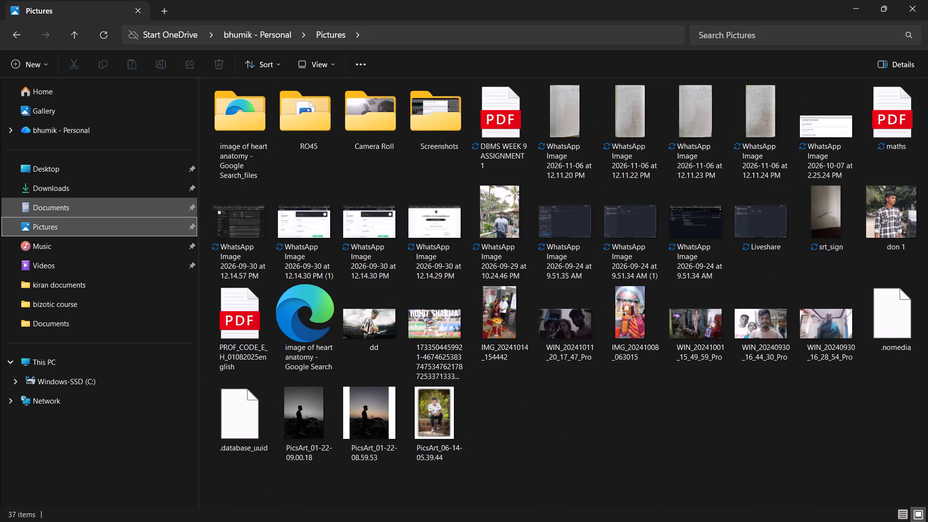
left_click(93, 209)
left_click(95, 225)
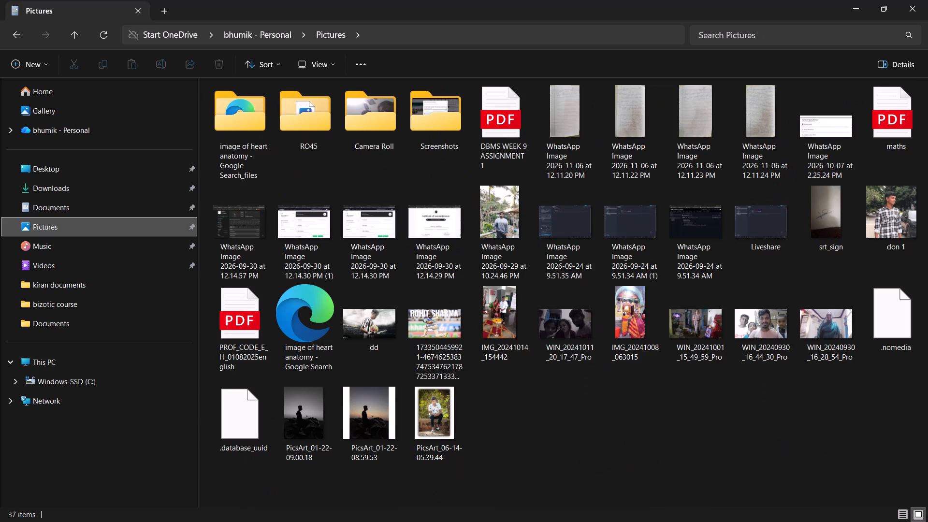
left_click_drag(507, 128, 609, 369)
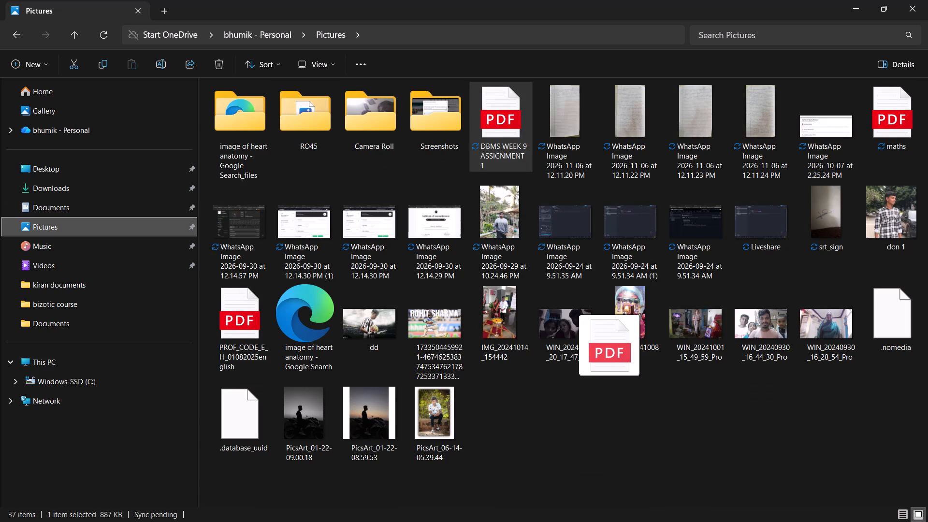
left_click_drag(609, 369, 501, 520)
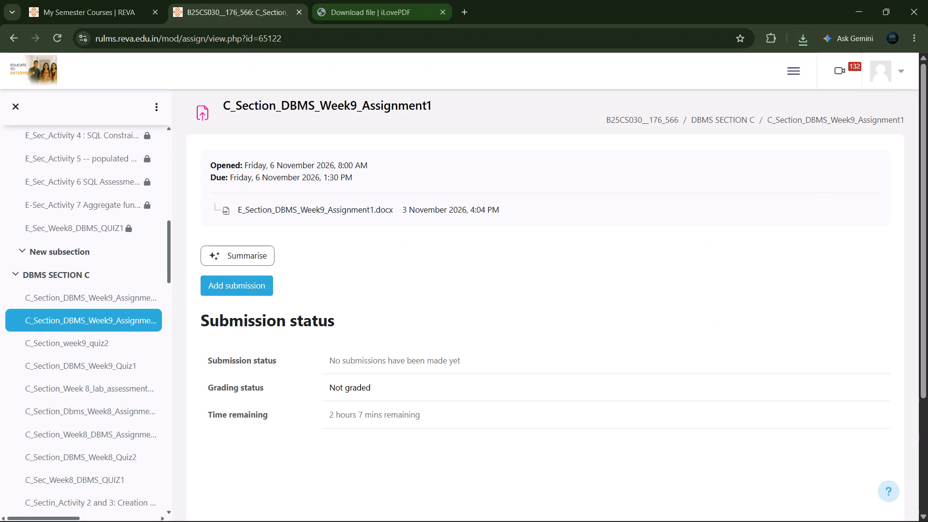
Return to iLovePDF, open its home page with all the PDF tools, and bring up the open windows.
left_click(344, 1)
left_click(58, 73)
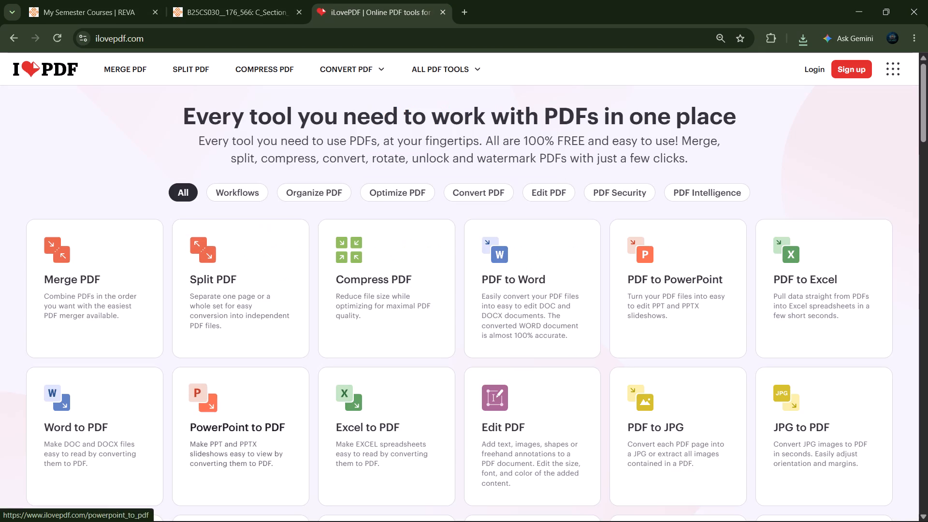
scroll(334, 448, "right", 2)
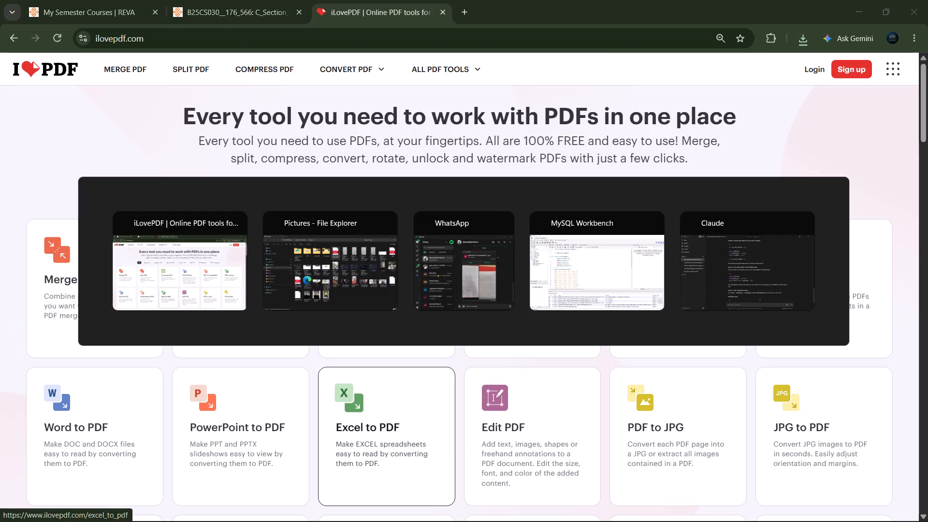
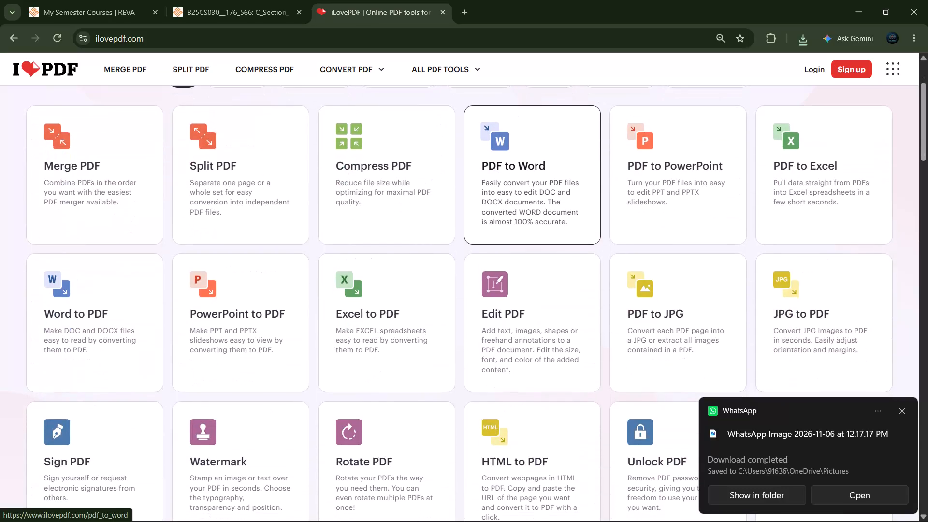
Load the two WhatsApp images dated 2026-11-06 at 12.17.16 PM and 12.17.17 PM from the Pictures folder into JPG to PDF.
left_click(814, 299)
left_click(458, 192)
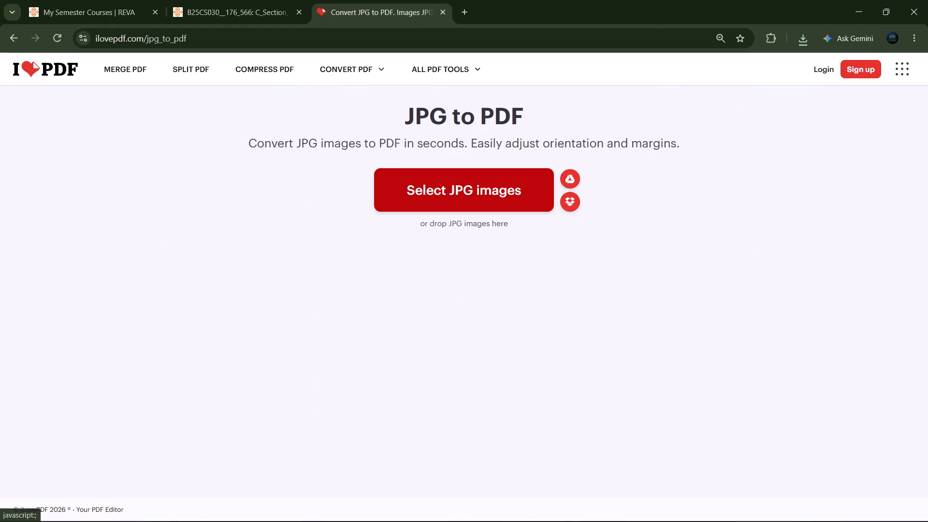
scroll(190, 187, "down", 4)
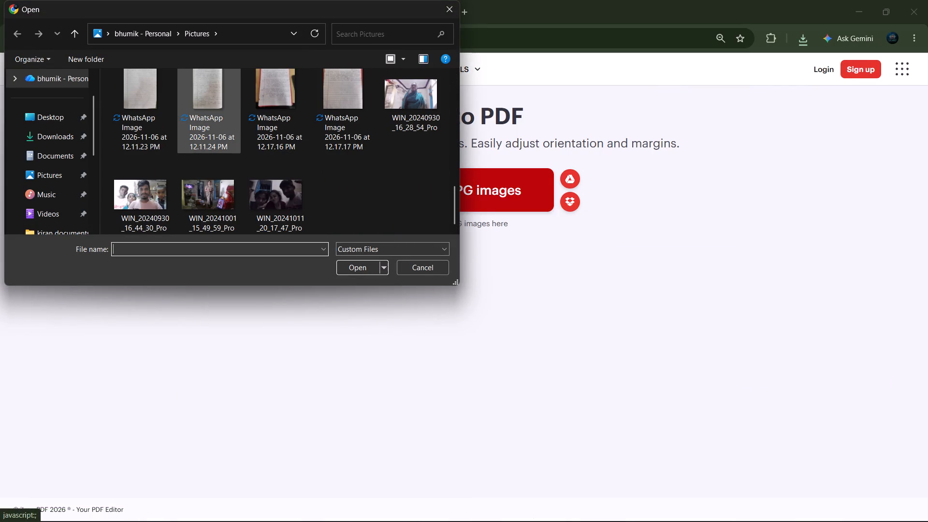
scroll(200, 133, "up", 2)
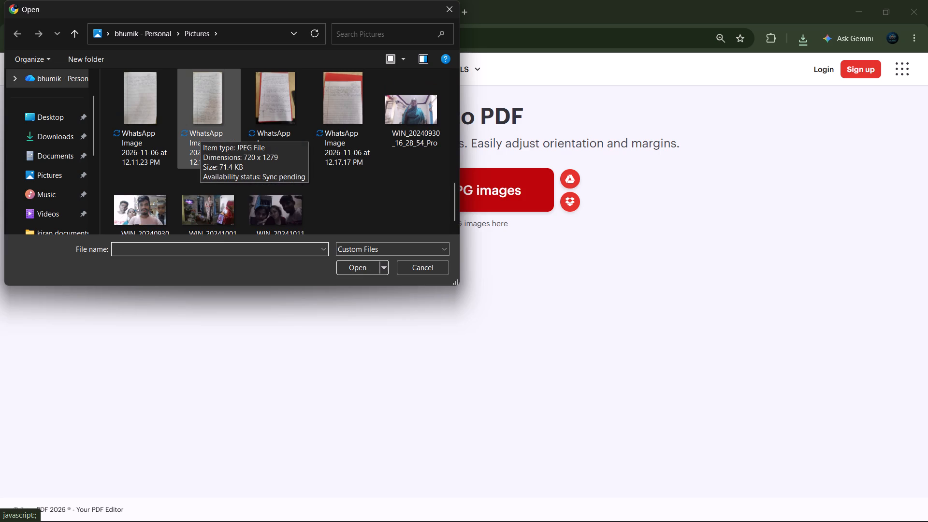
scroll(200, 133, "up", 1)
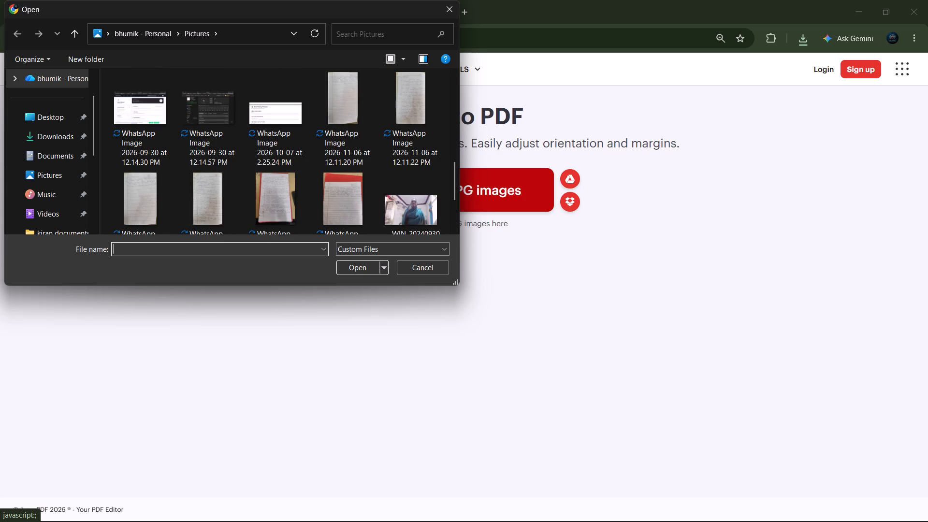
left_click(351, 173)
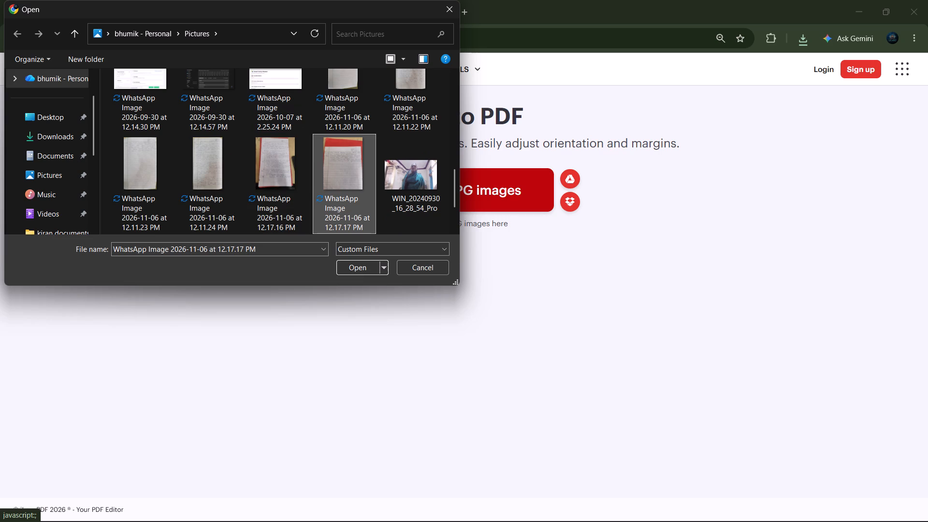
left_click_drag(244, 155, 346, 176)
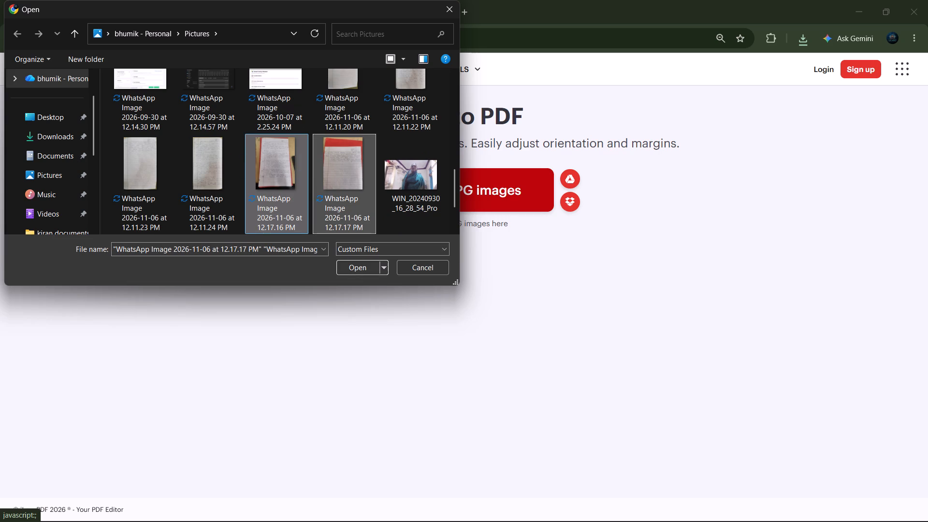
left_click(366, 267)
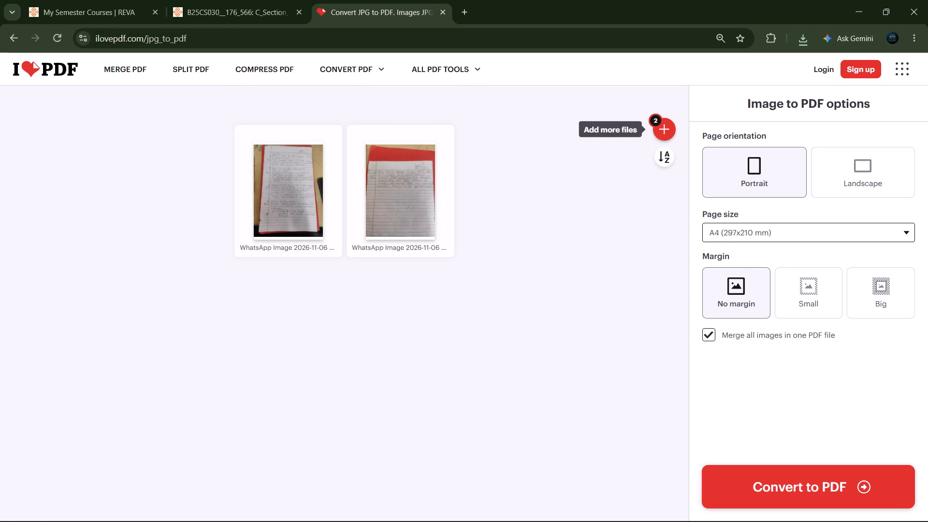
Convert the two loaded images into one PDF and download it.
left_click(781, 484)
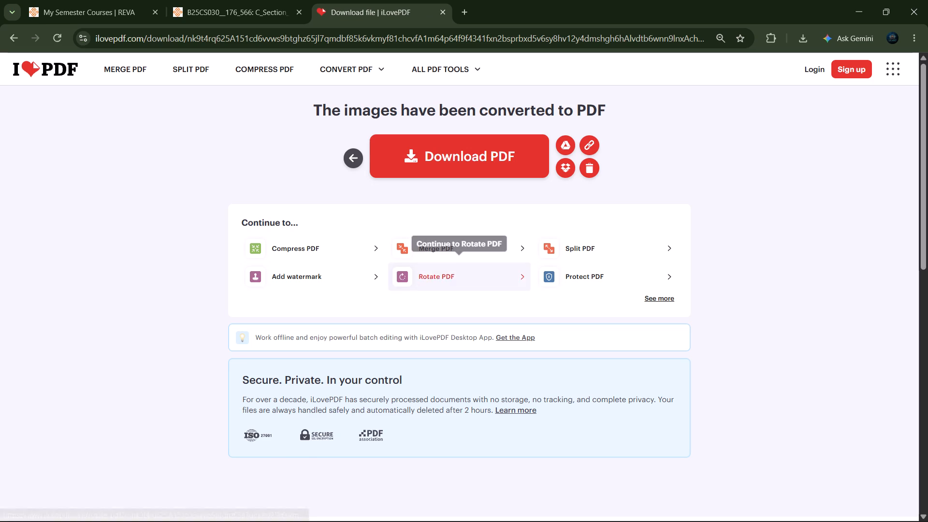
left_click(466, 154)
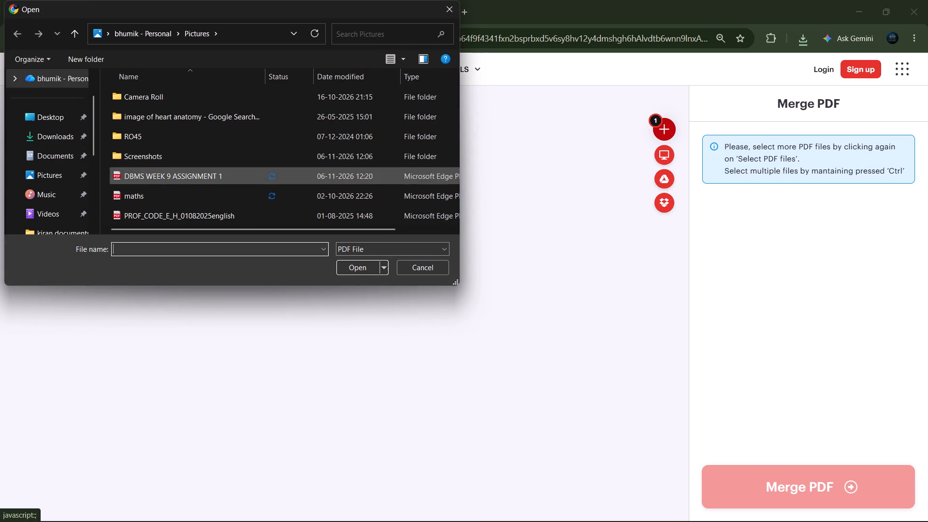
left_click(140, 171)
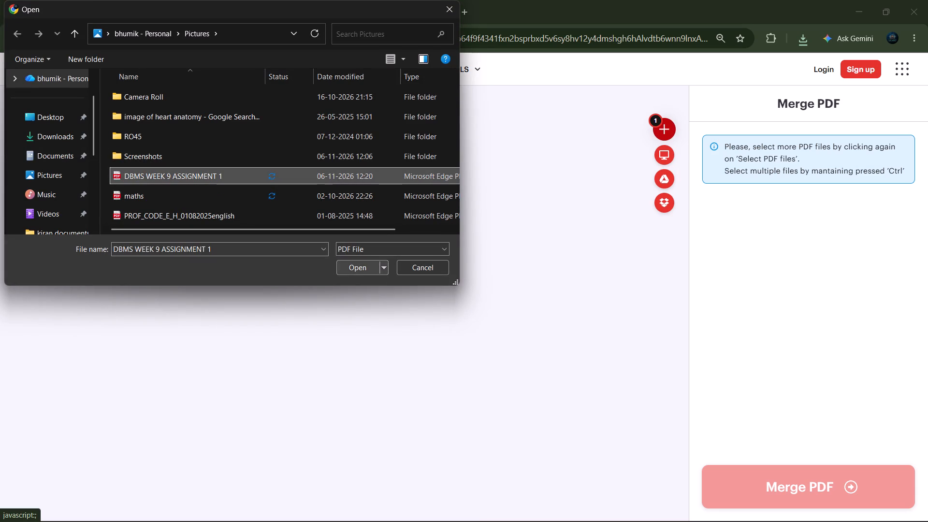
left_click(368, 260)
left_click(723, 474)
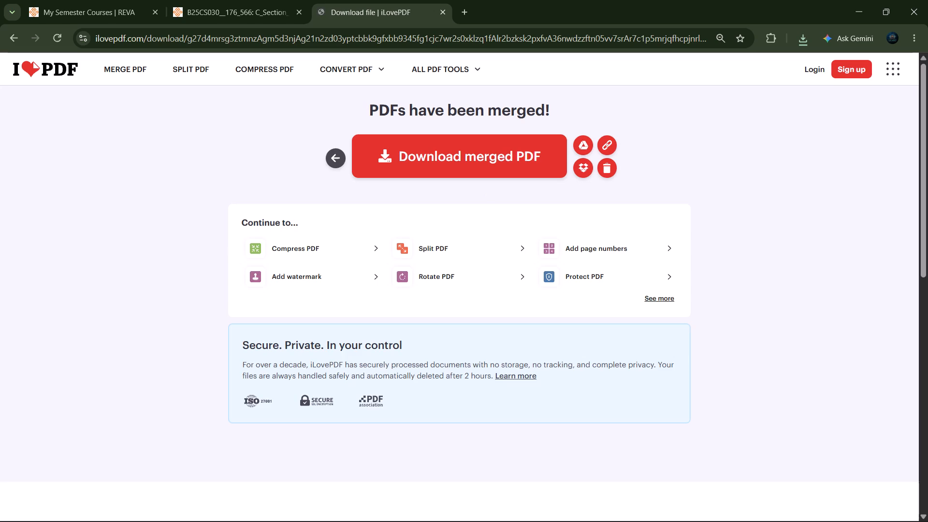
Download the merged PDF and show it in its Downloads folder.
left_click(446, 158)
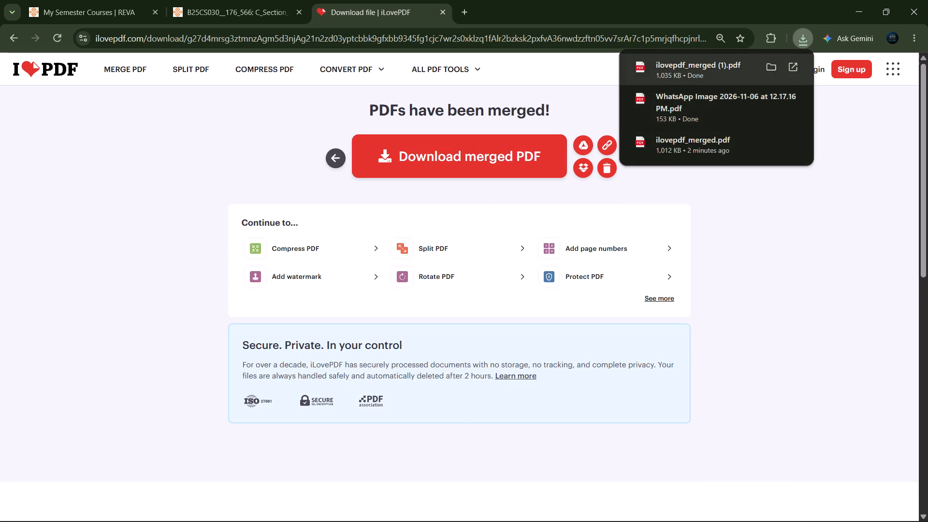
left_click(777, 69)
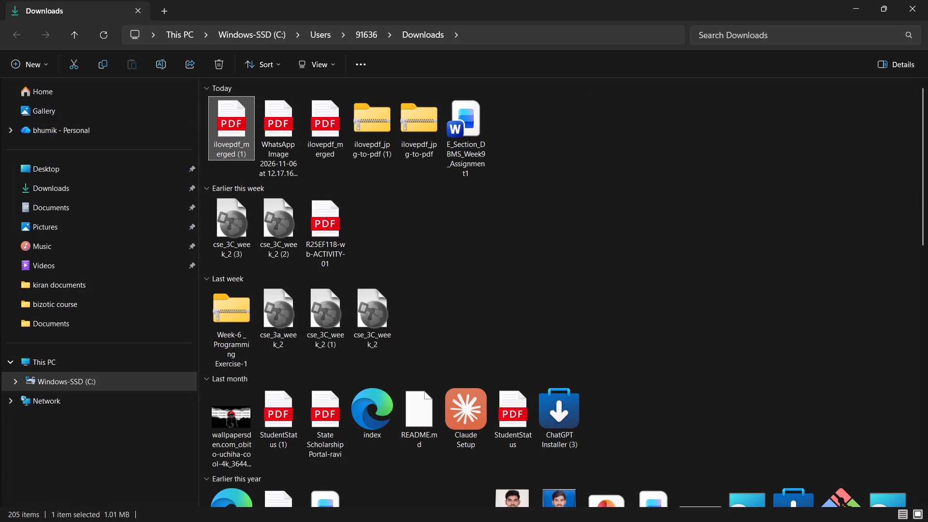
Open the newly downloaded merged PDF in Microsoft Edge, check its pages through to the last one, and minimise the viewer.
left_click_drag(241, 139, 462, 327)
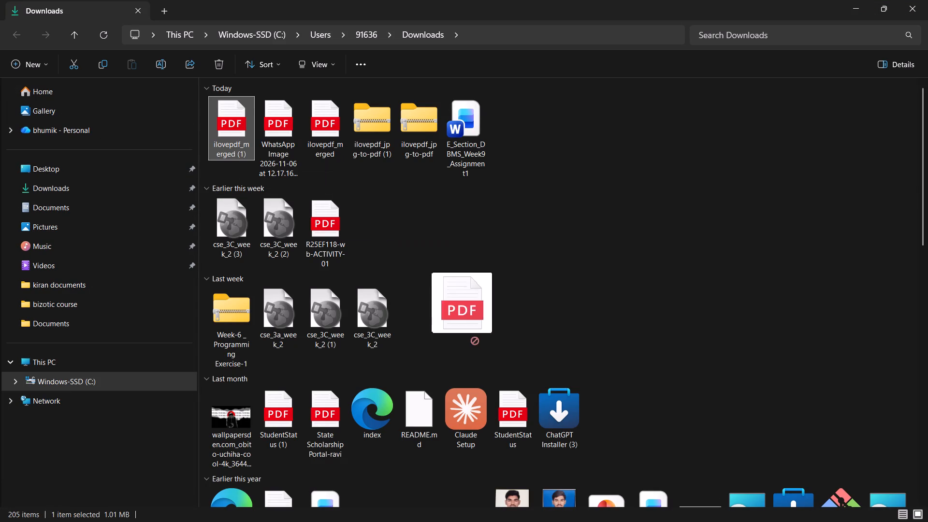
left_click_drag(462, 327, 196, 138)
double_click(236, 133)
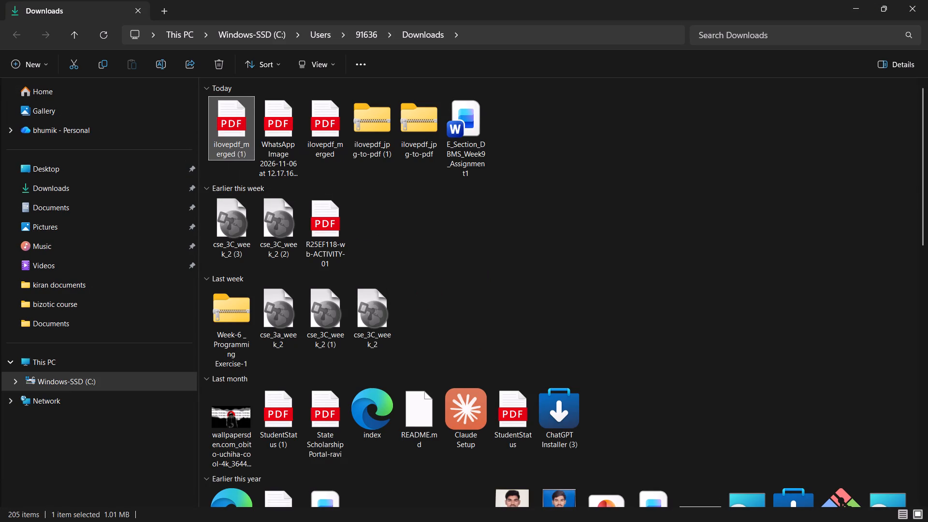
scroll(395, 217, "down", 11)
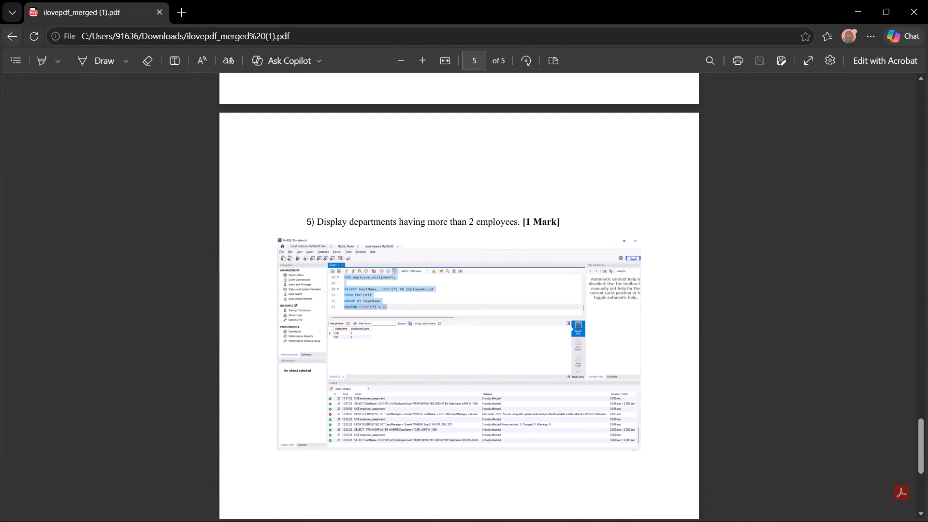
left_click(858, 5)
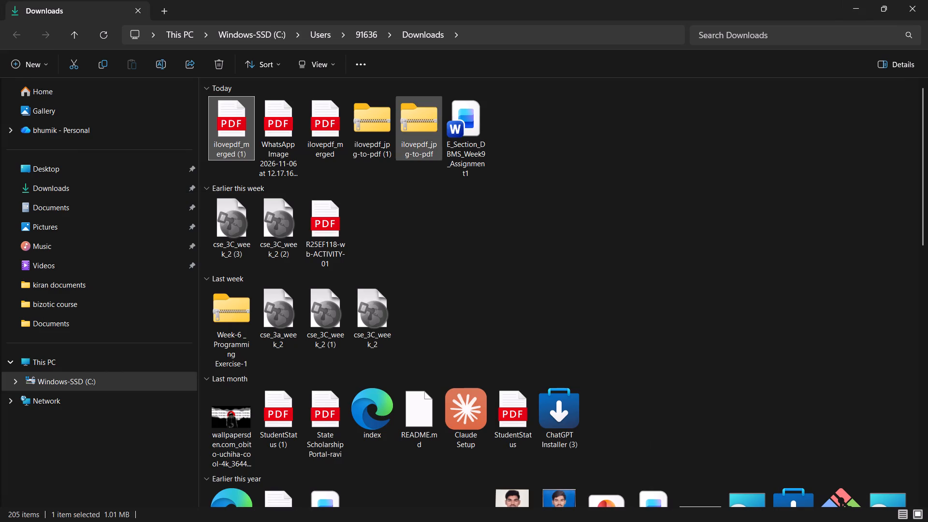
In the Downloads folder, rename the ilovepdf_merged (1) PDF as the student ID followed by "-week9-dbms".
right_click(234, 145)
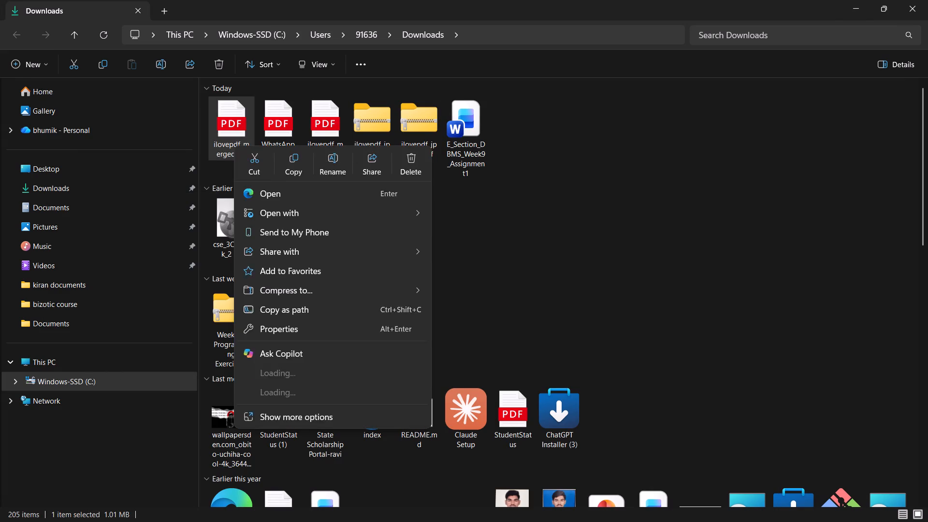
left_click(234, 145)
right_click(234, 145)
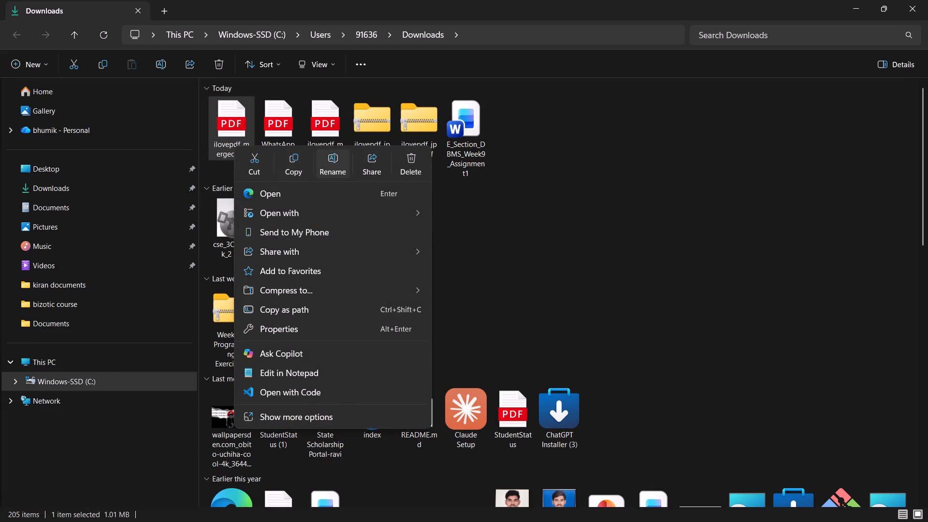
left_click(326, 164)
key("BackSpace")
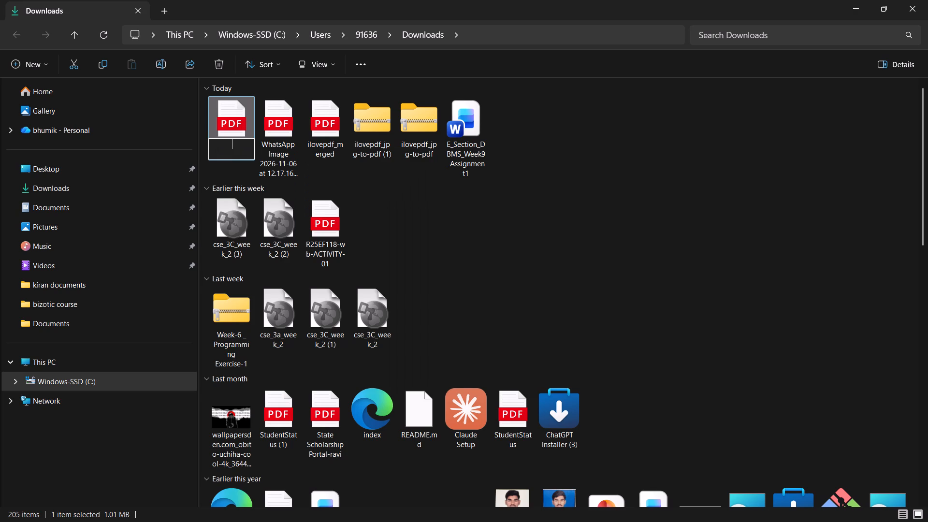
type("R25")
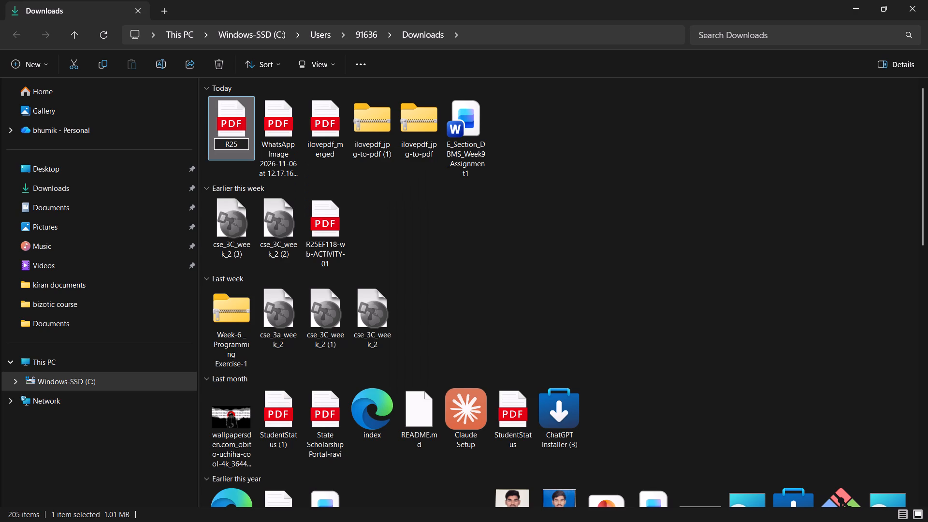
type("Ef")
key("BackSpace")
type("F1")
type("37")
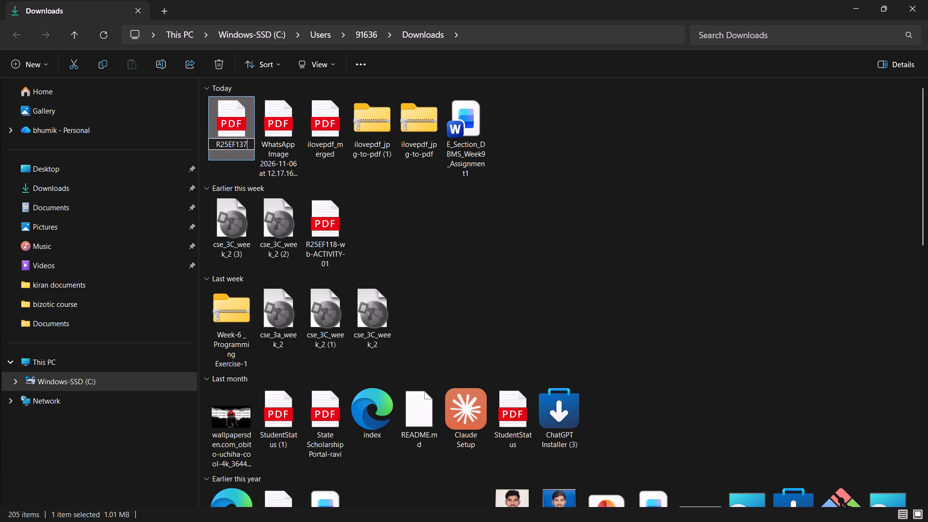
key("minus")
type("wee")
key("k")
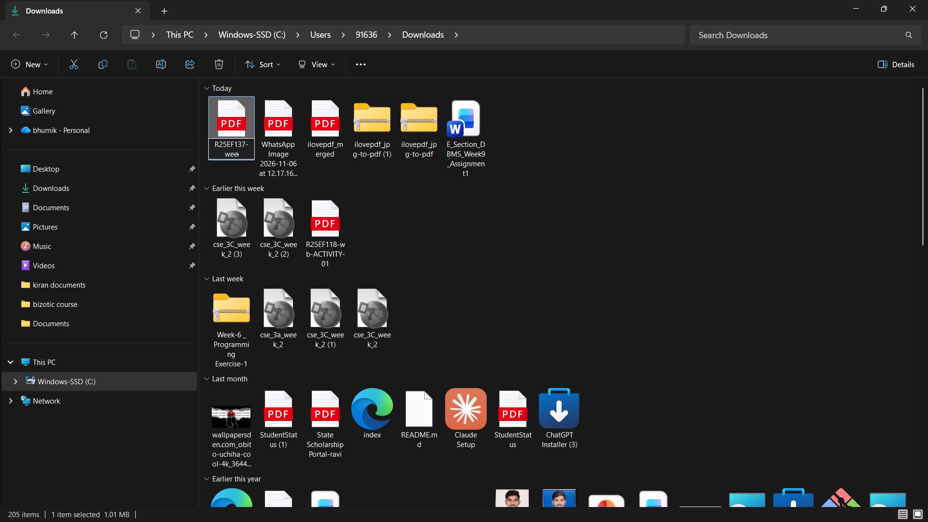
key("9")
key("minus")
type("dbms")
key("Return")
Select the renamed week9-dbms PDF in the Downloads folder.
left_click(225, 134)
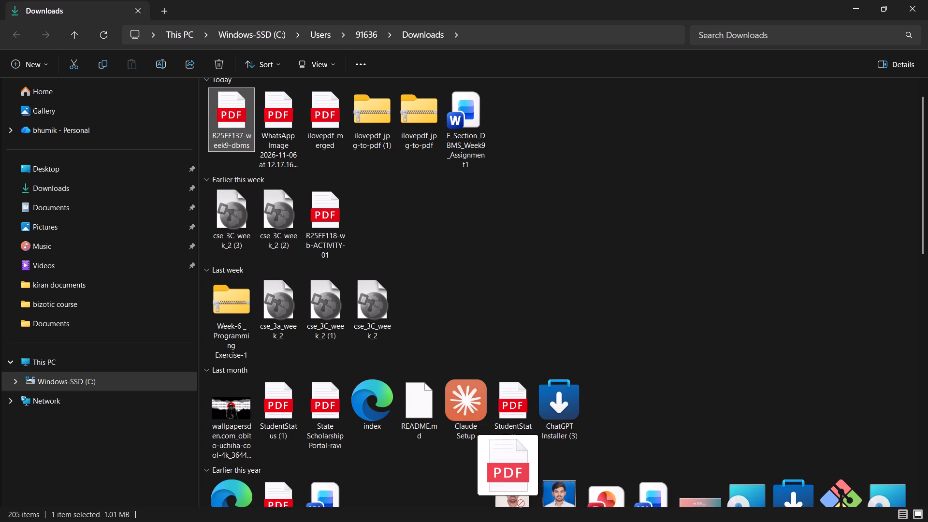
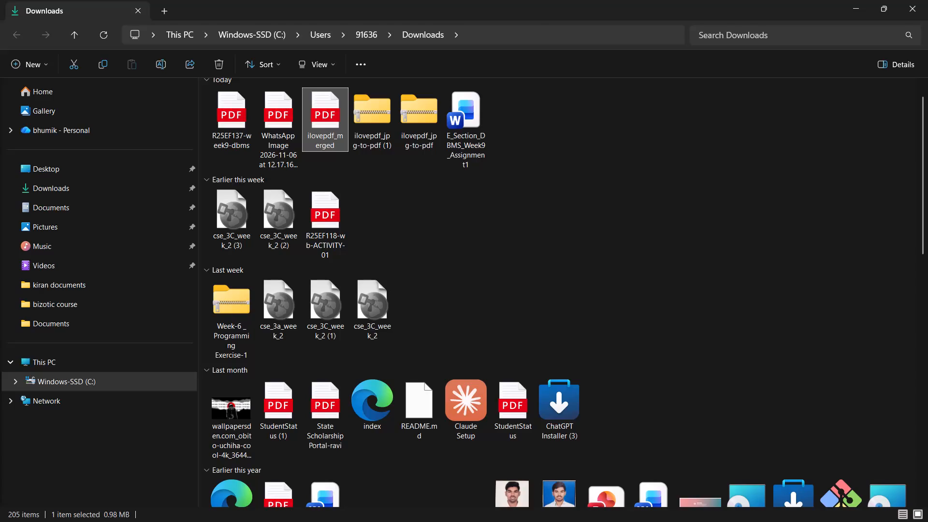
In the Downloads folder, rename the ilovepdf_merged PDF as the student ID followed by "-week9-dbms-01".
left_click(435, 146)
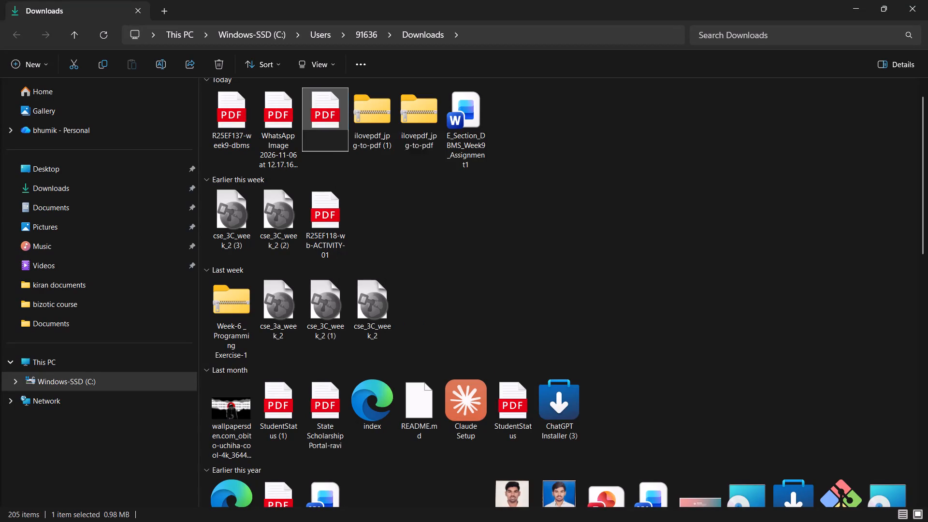
key("BackSpace")
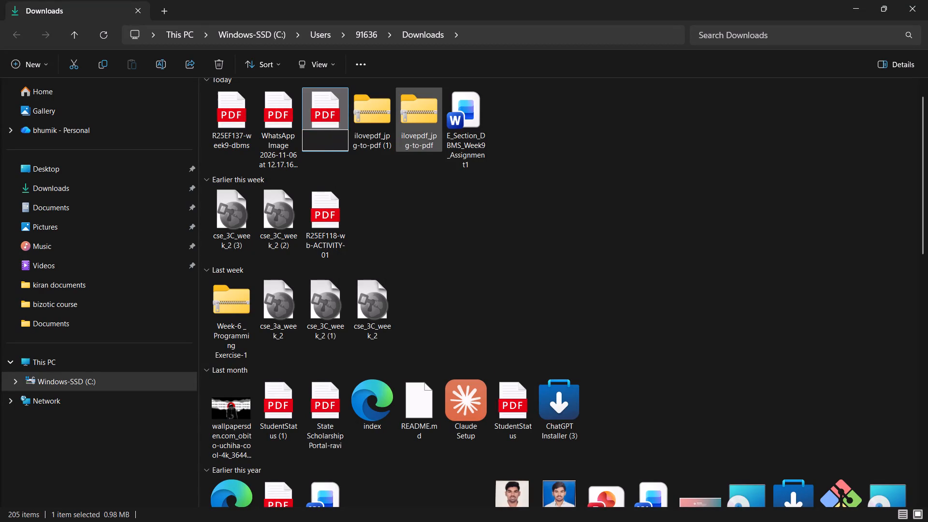
key("shift+r")
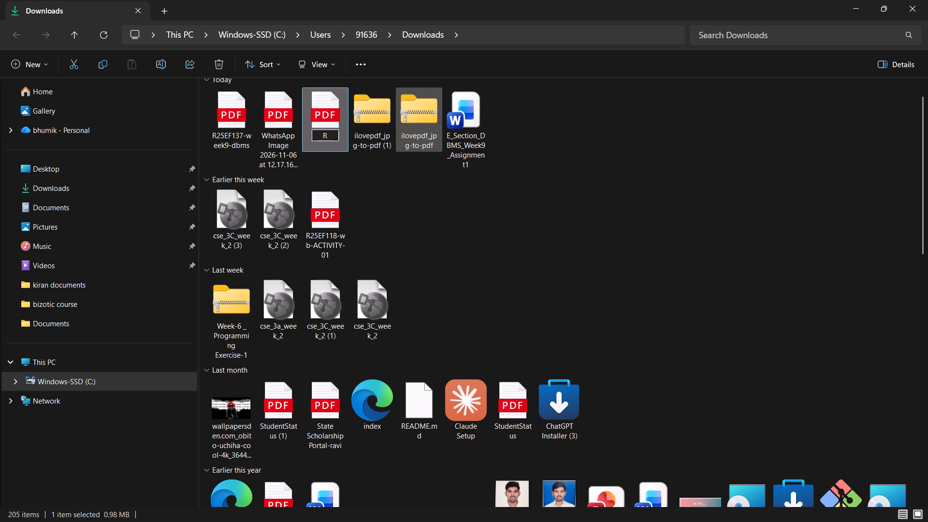
key("2")
Finish renaming the selected merged PDF in the Downloads folder as the student ID followed by "-week9-dbms-01".
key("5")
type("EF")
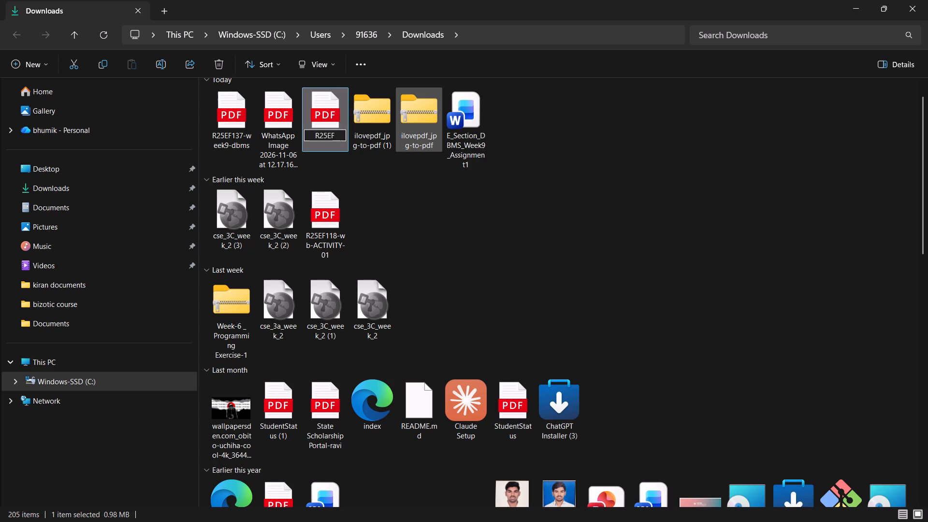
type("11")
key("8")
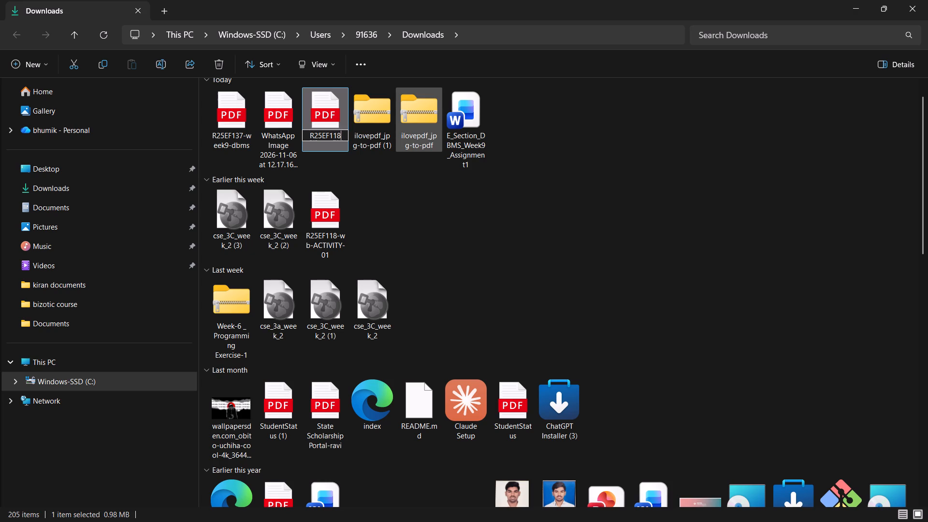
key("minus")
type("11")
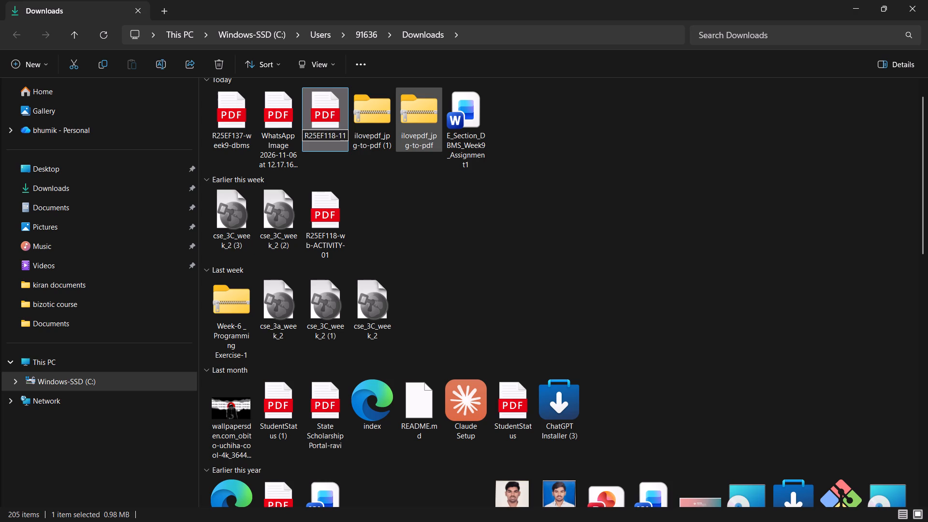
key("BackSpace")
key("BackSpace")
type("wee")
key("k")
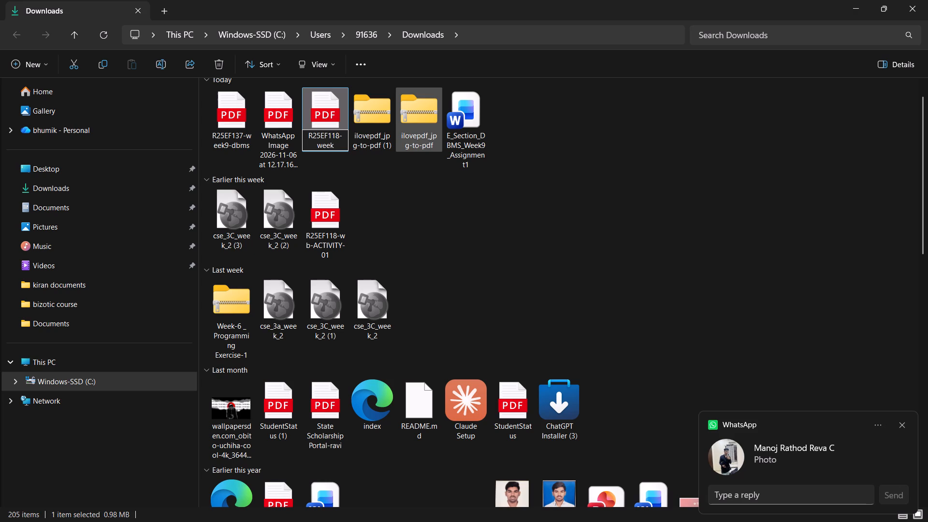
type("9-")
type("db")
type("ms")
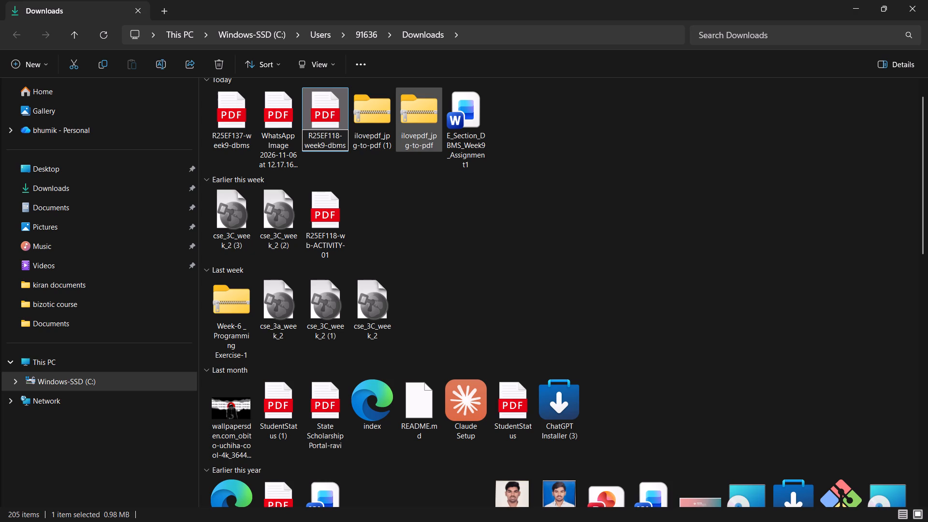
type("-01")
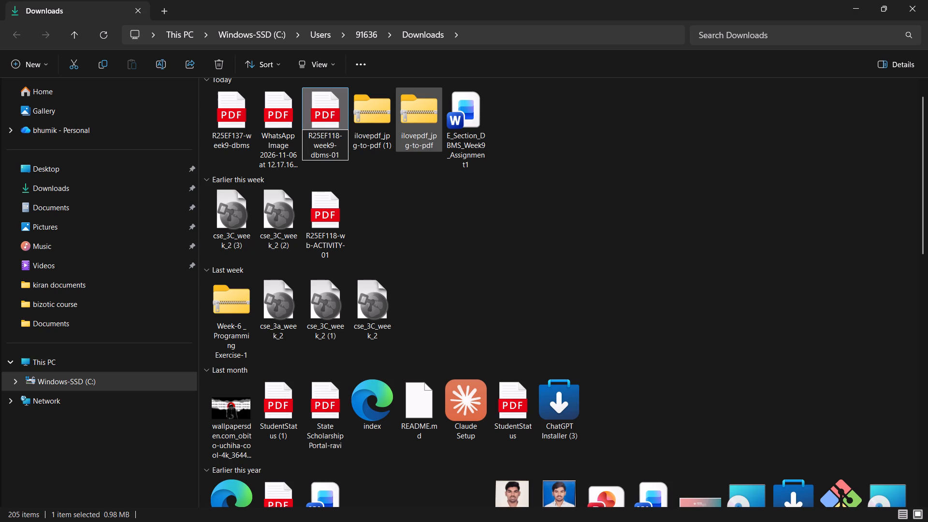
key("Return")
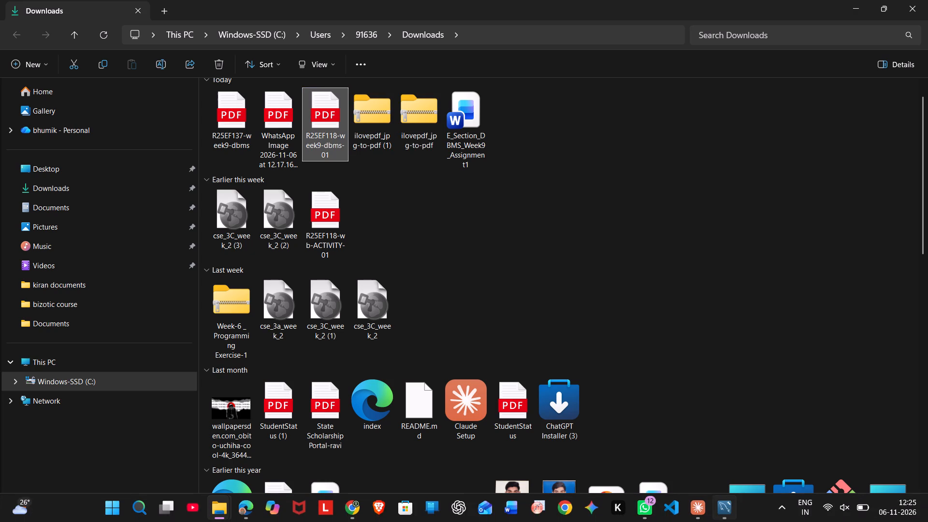
Switch to the Chrome window holding the REVA course pages and the iLovePDF download page.
left_click(356, 517)
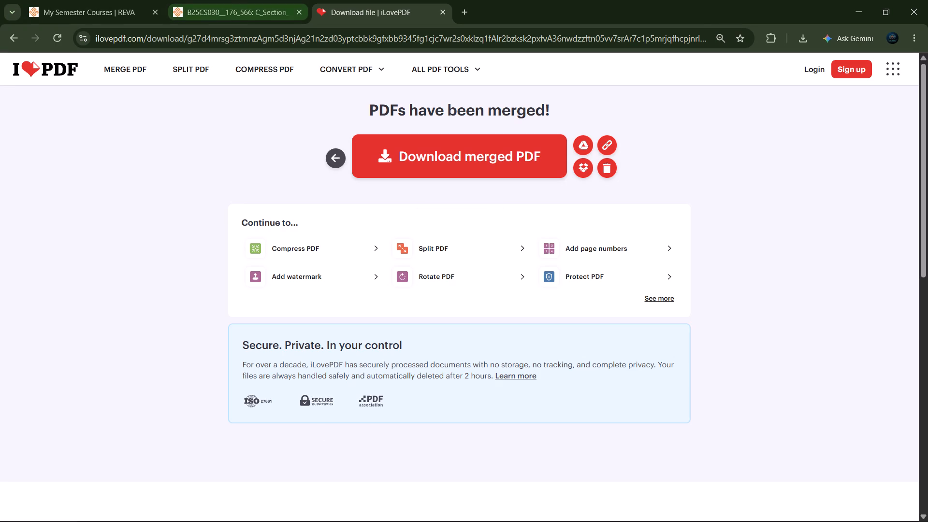
Start a submission for C_Section_DBMS_Week9_Assignment1 in the course site and bring in the renamed "-week9-dbms-01" PDF from the Downloads folder.
left_click(232, 10)
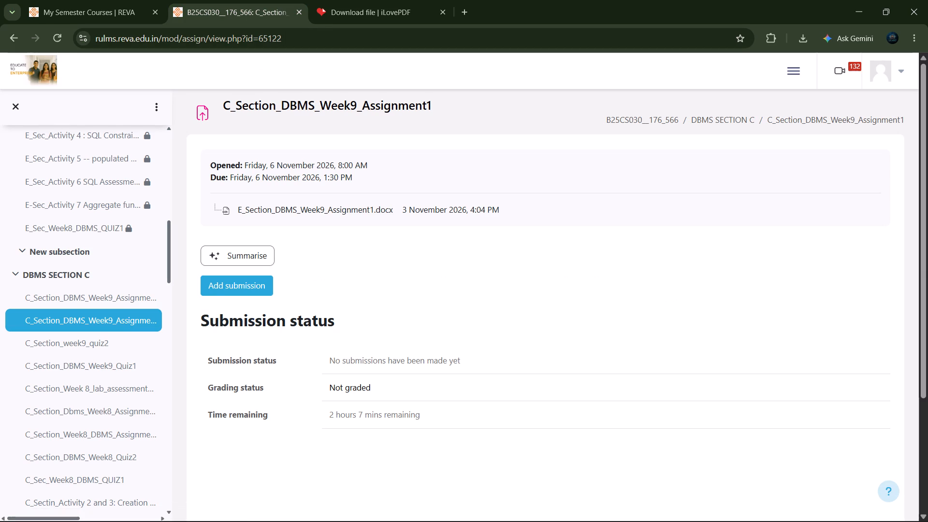
left_click(230, 289)
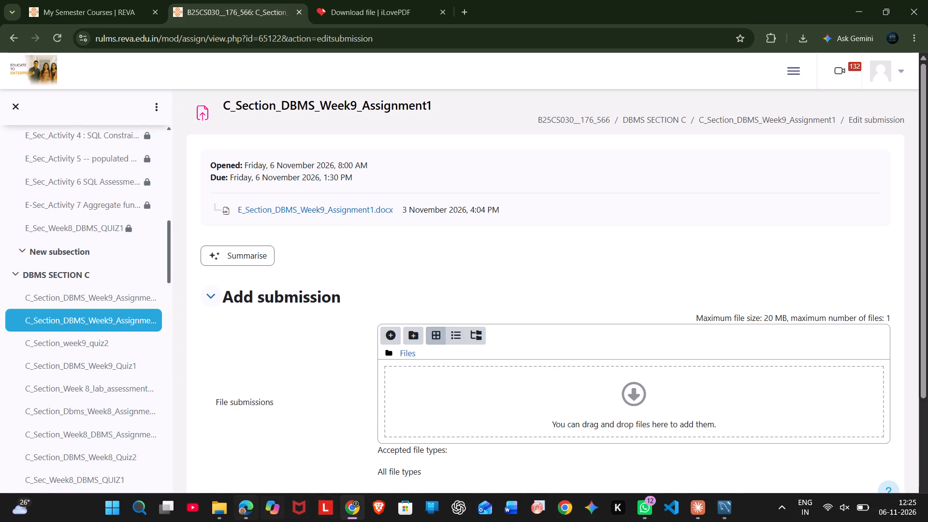
left_click(225, 510)
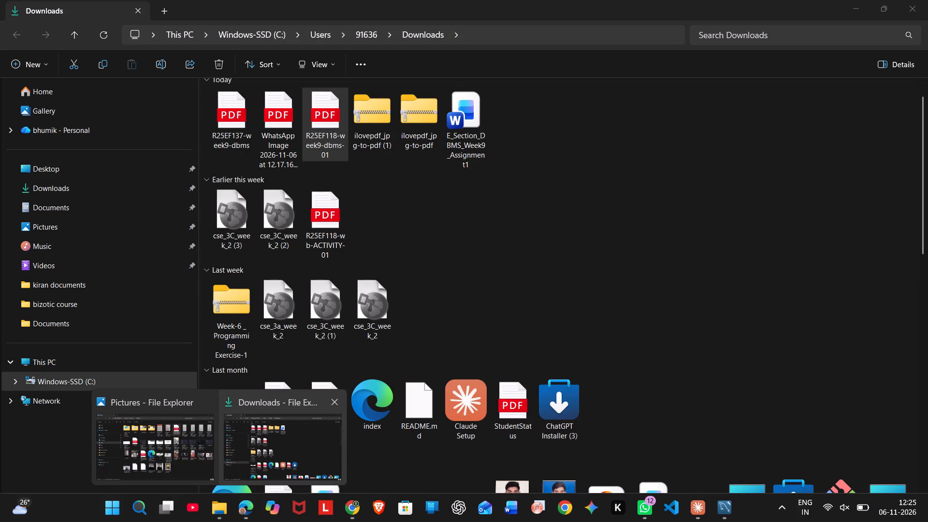
left_click(248, 455)
left_click_drag(326, 118, 352, 516)
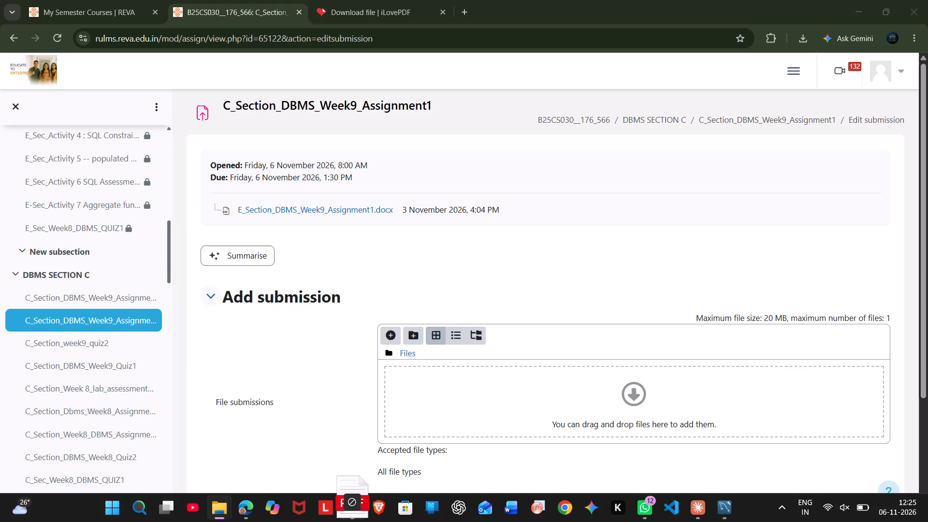
Add the renamed "-week9-dbms-01" PDF to the C_Section_DBMS_Week9_Assignment1 file submissions and save the submission.
left_click_drag(352, 516, 486, 397)
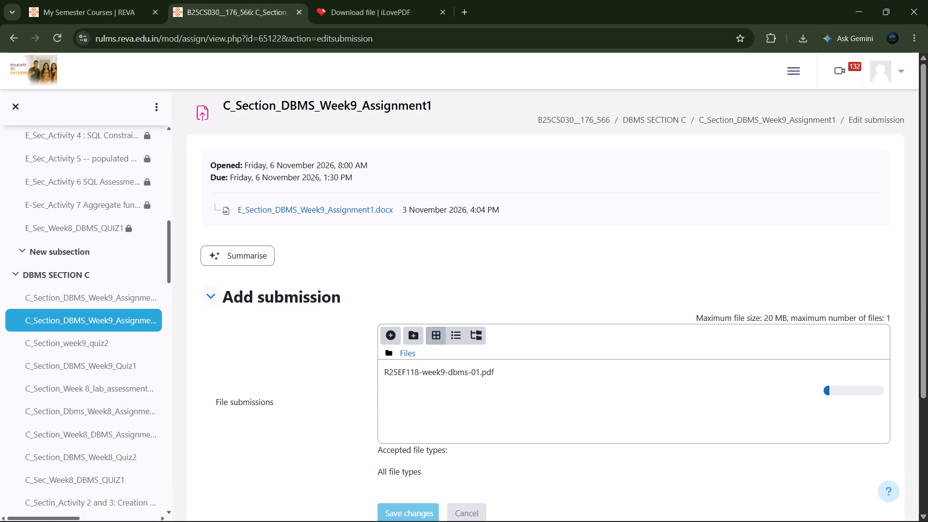
scroll(431, 473, "down", 1)
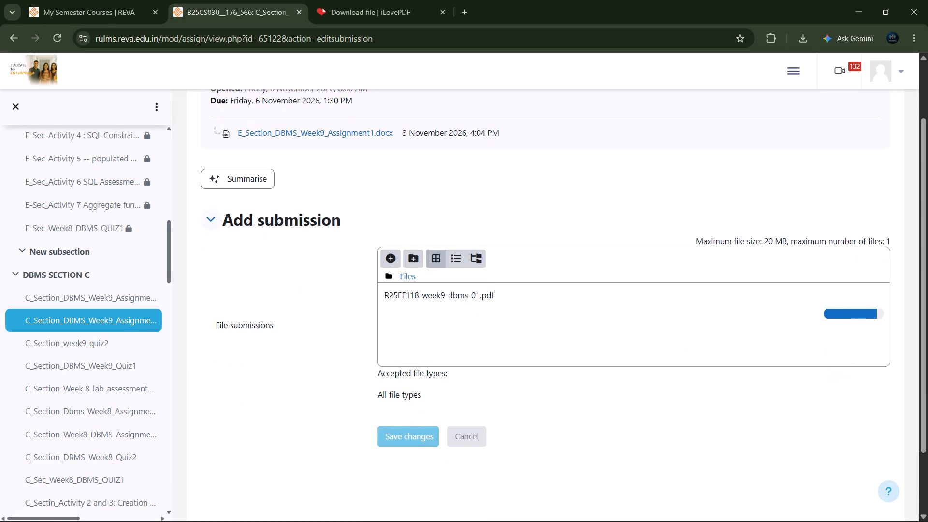
left_click(411, 444)
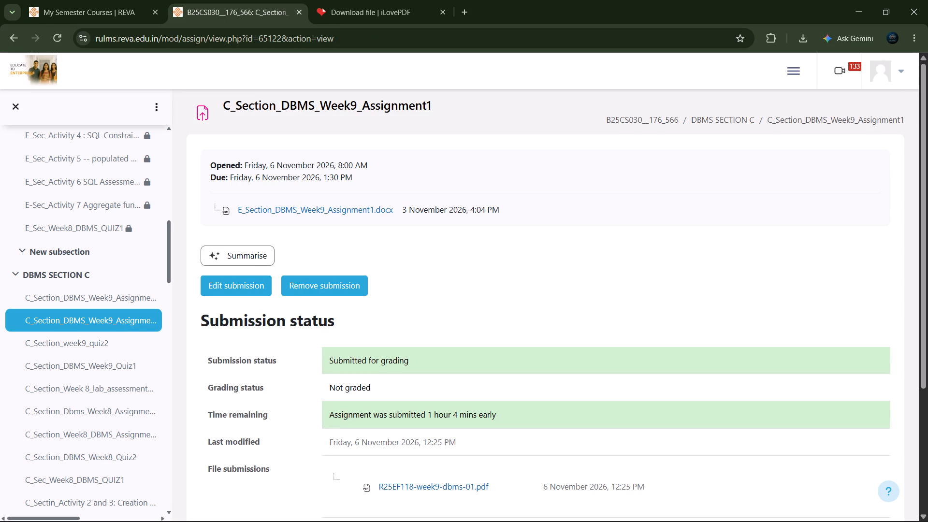
Open the C_Section_DBMS_Week9_Assignment2 page under DBMS SECTION C in the course site.
left_click(113, 300)
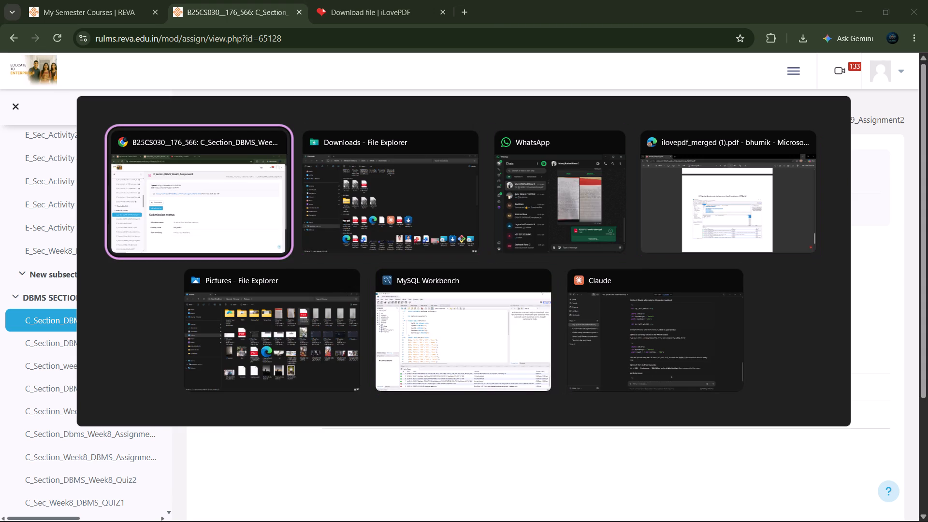
Open iLovePDF's JPG to PDF converter in place of the finished merge page and start selecting the JPG images to convert.
left_click(348, 14)
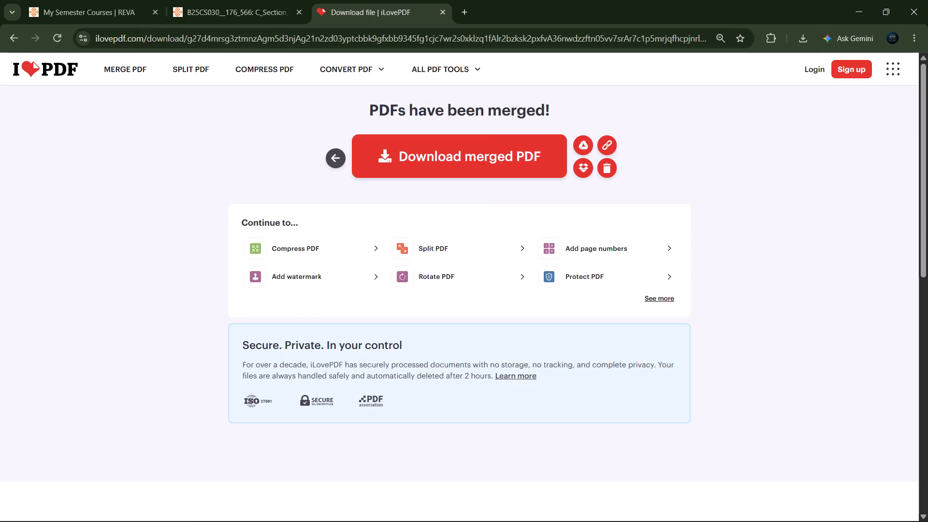
left_click(463, 13)
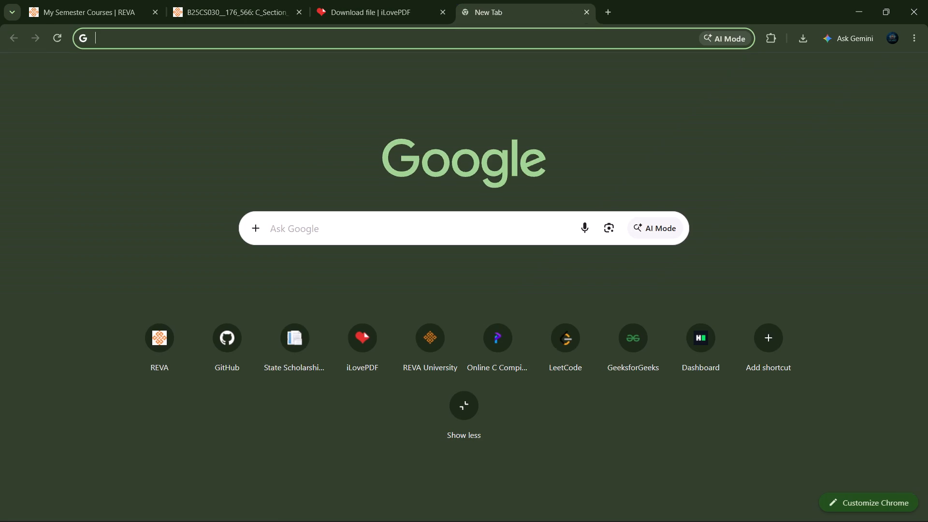
left_click(347, 333)
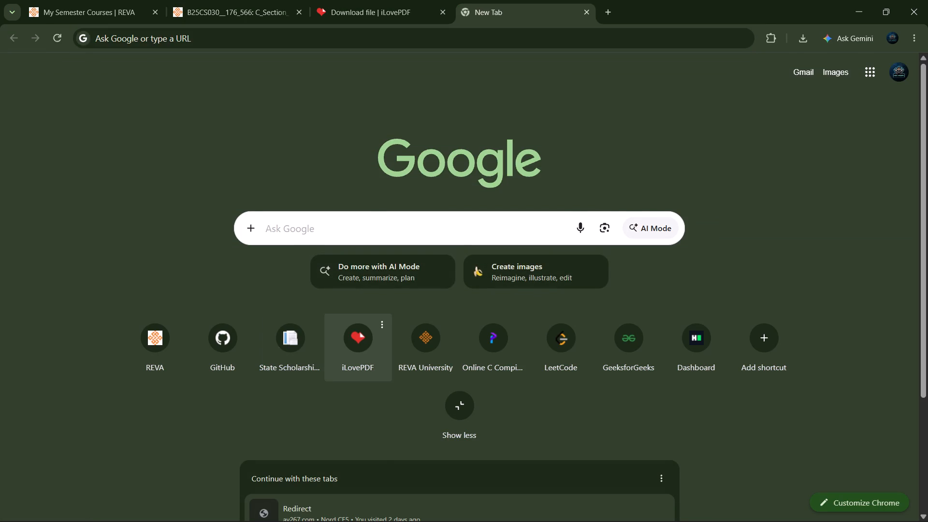
left_click(441, 11)
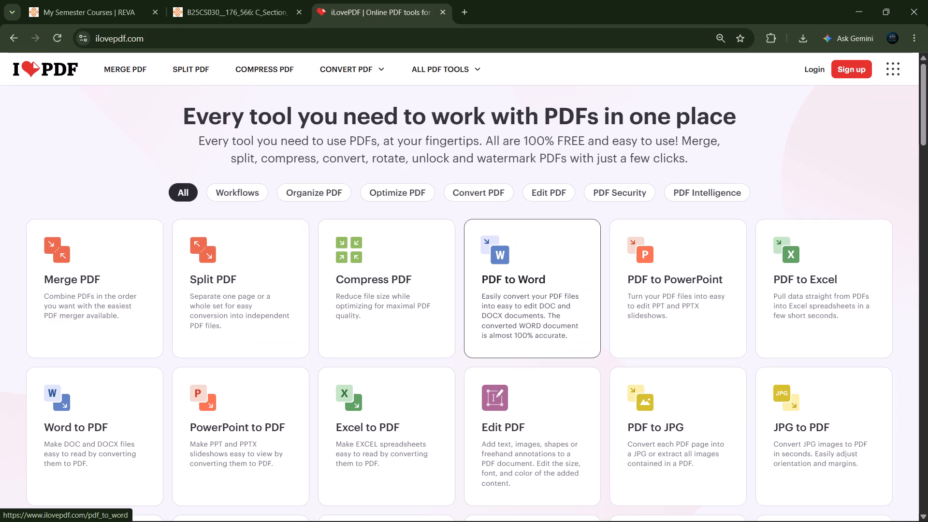
left_click(810, 403)
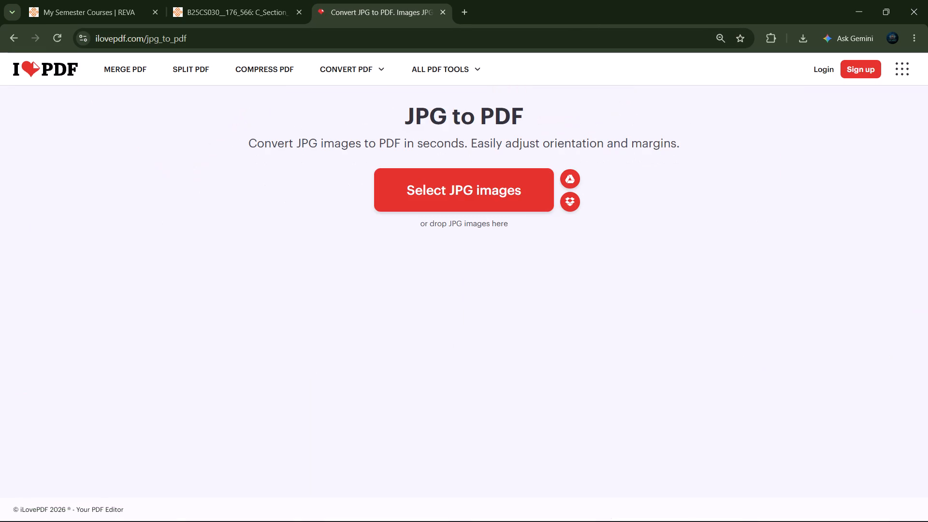
left_click(517, 201)
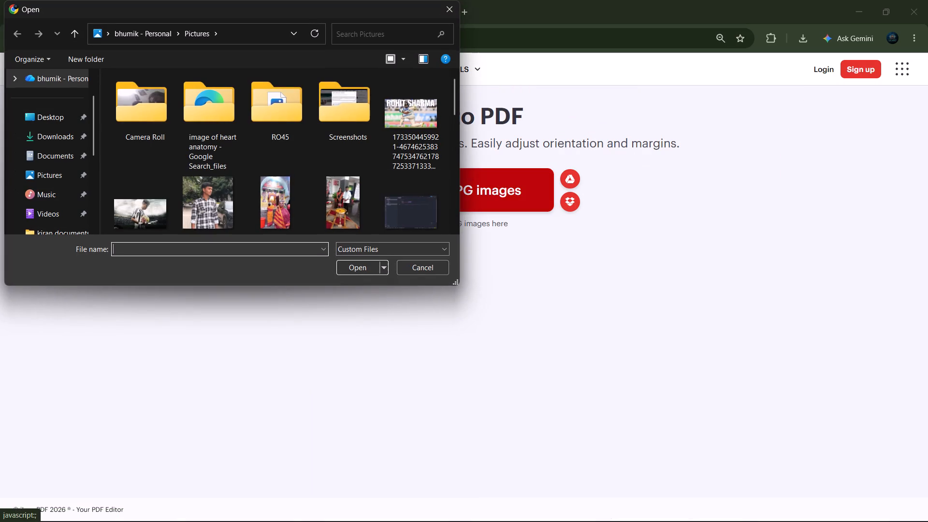
Load the WhatsApp images 2026-11-06 at 12.11.20 PM and 12.11.22 PM from the Pictures folder into the JPG to PDF converter.
scroll(246, 138, "down", 5)
scroll(246, 138, "up", 1)
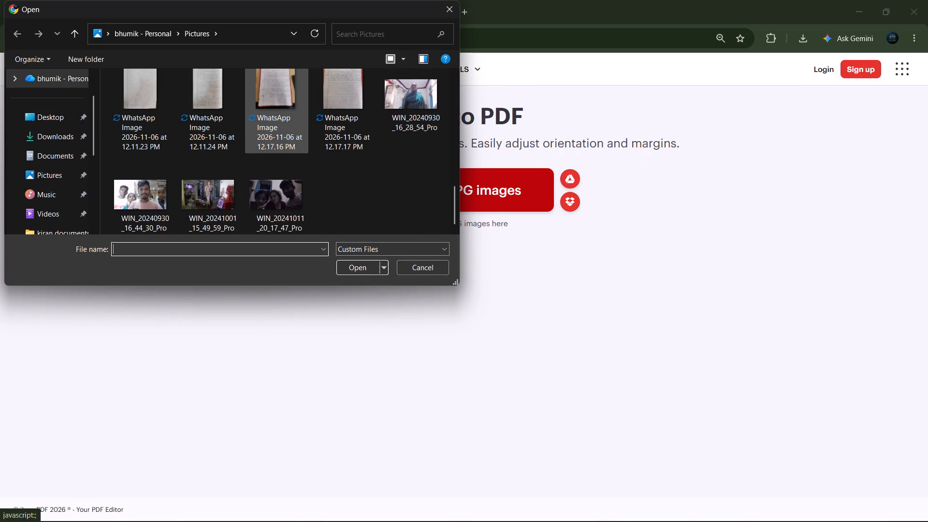
scroll(246, 138, "up", 1)
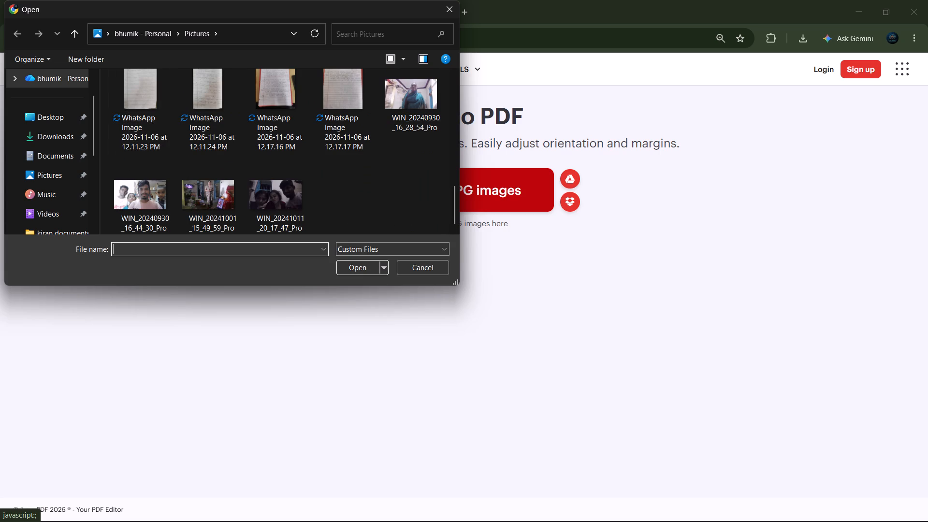
scroll(179, 122, "up", 1)
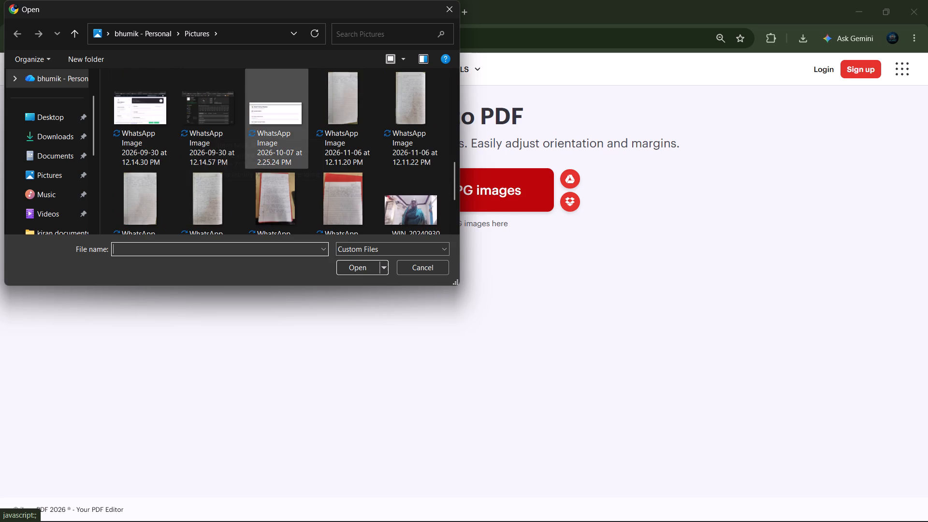
left_click_drag(316, 87, 419, 122)
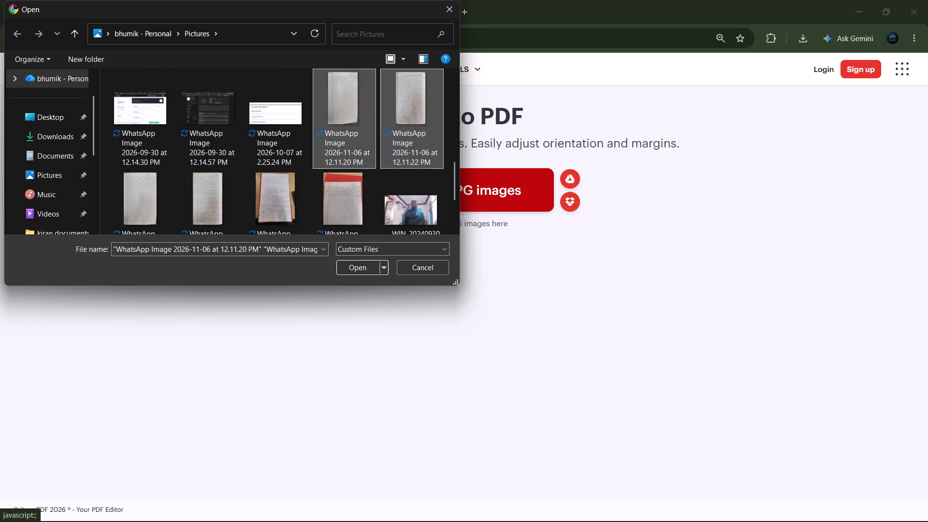
left_click(357, 265)
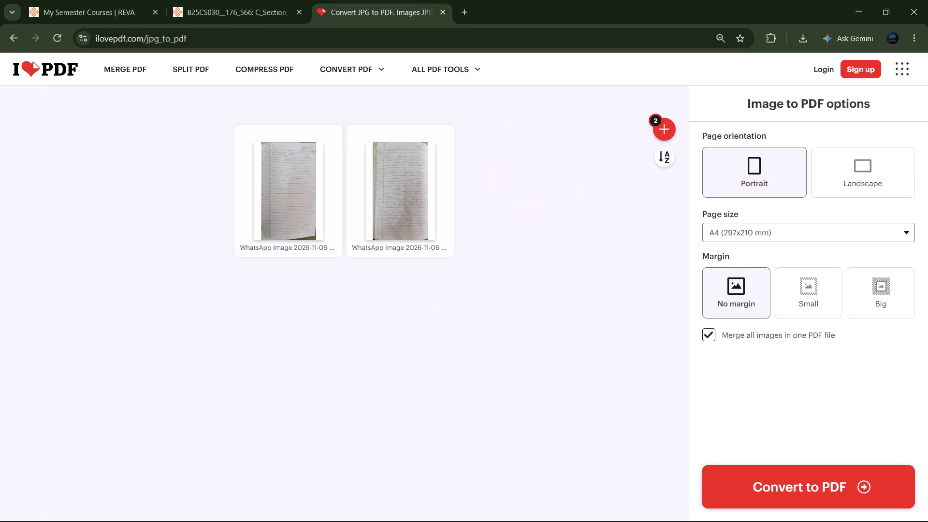
Put the 12.11.22 PM image before the 12.11.20 PM one, convert both into one PDF and download it.
left_click_drag(400, 217, 294, 209)
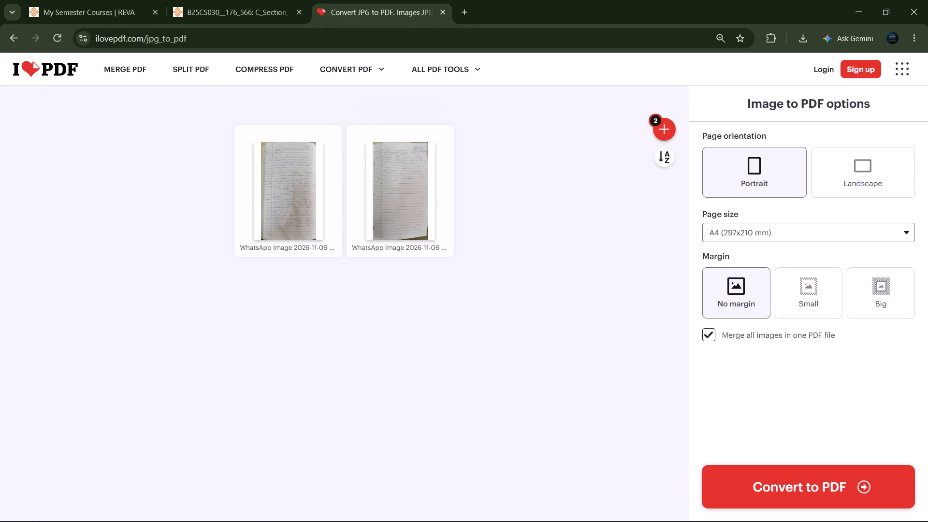
left_click(751, 472)
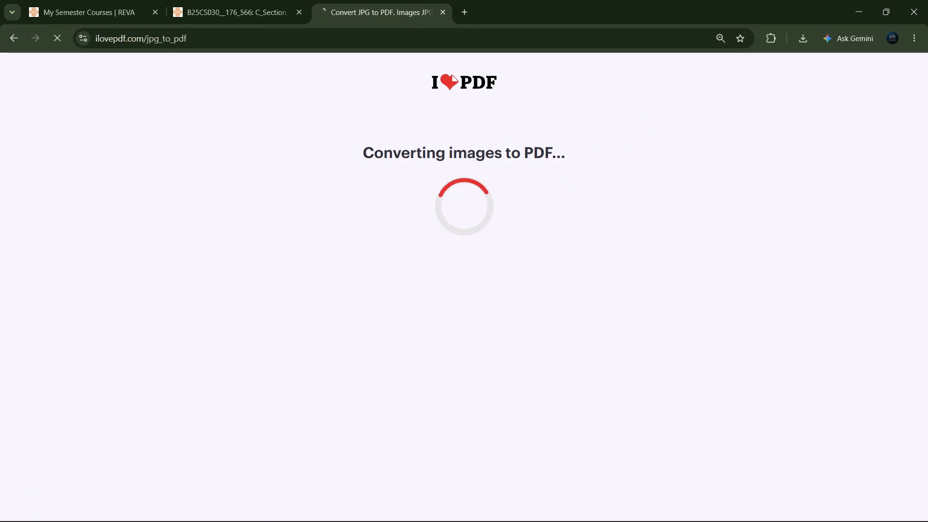
left_click(480, 161)
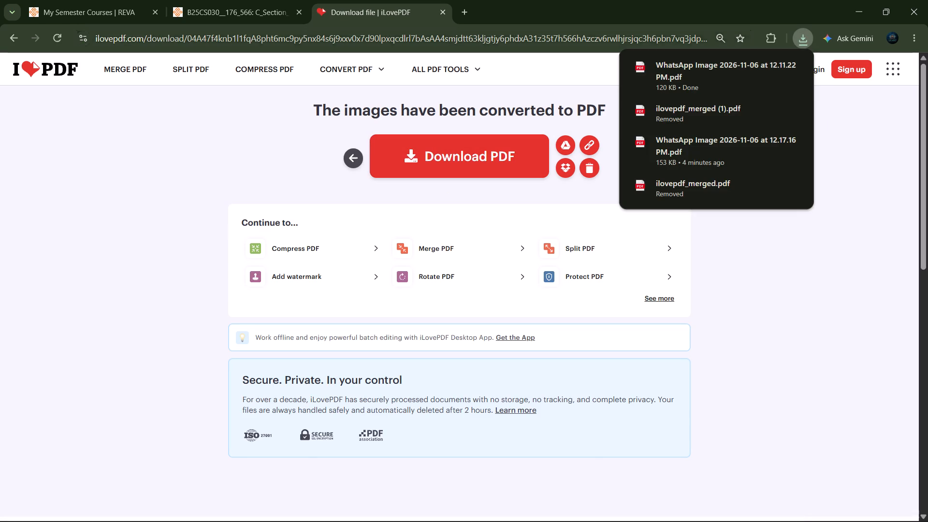
Continue to Merge PDF with the converted file.
left_click(438, 247)
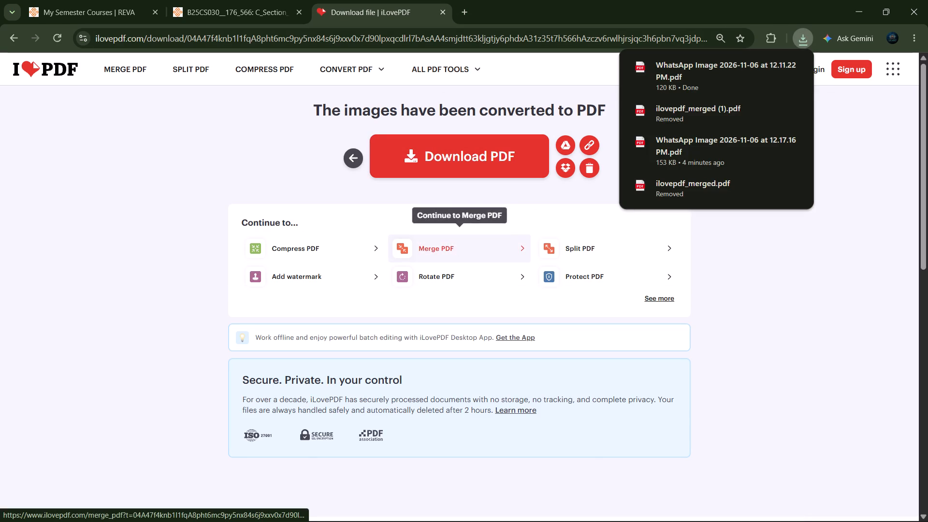
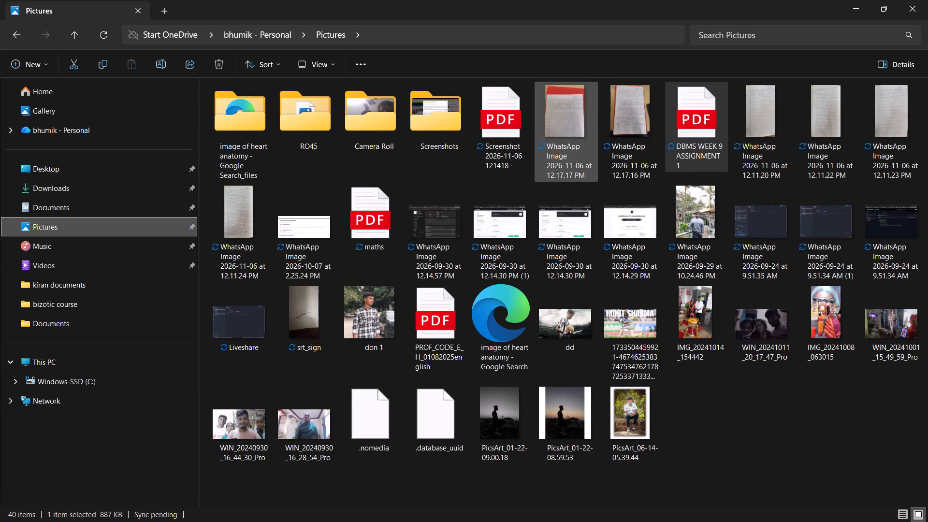
left_click(501, 123)
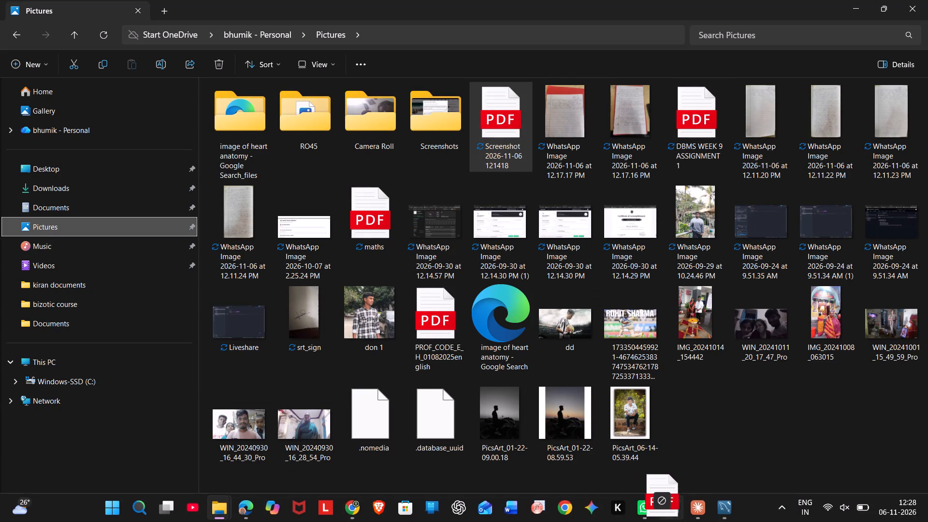
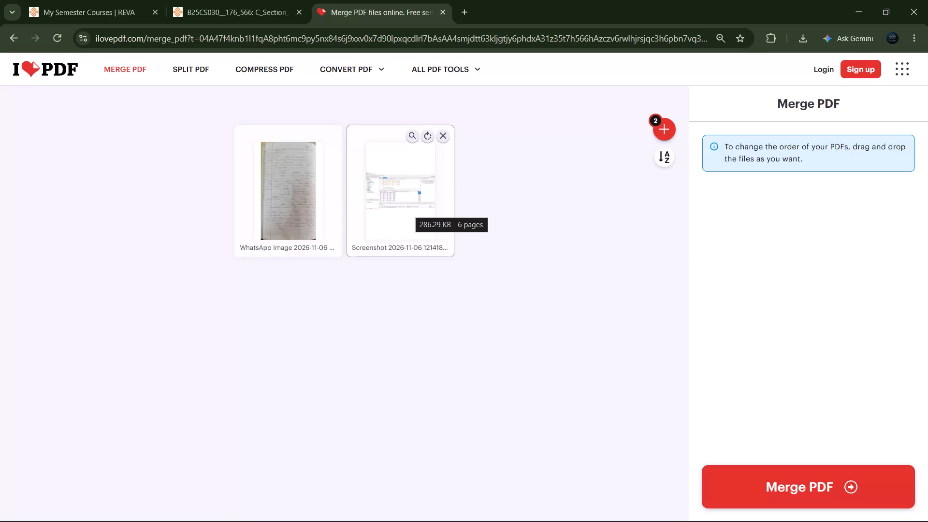
Merge the WhatsApp image and screenshot PDFs, and download the merged file, showing it in the Downloads folder.
left_click(738, 483)
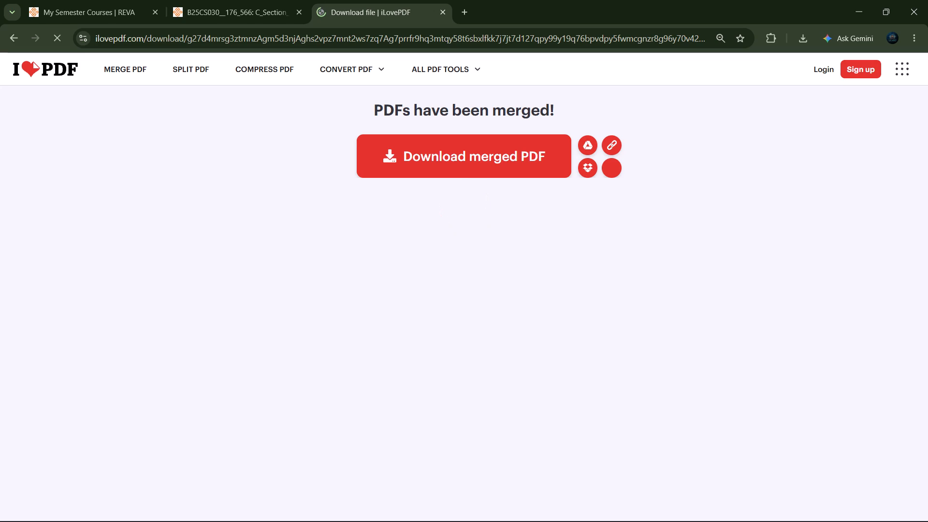
left_click(496, 171)
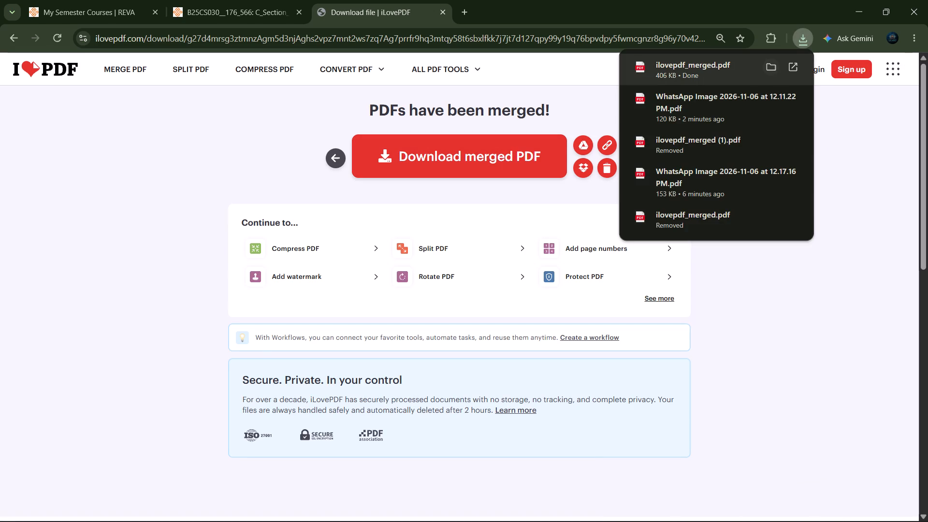
left_click(774, 65)
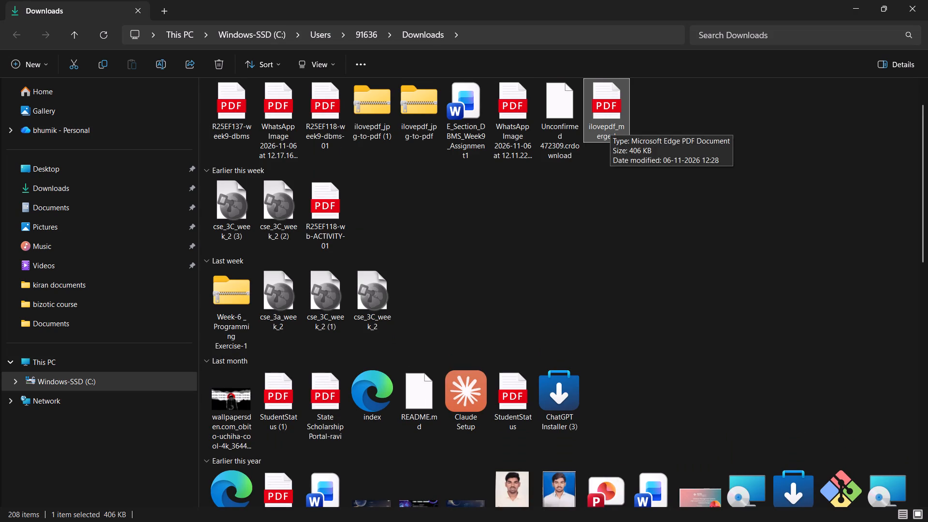
Open the downloaded ilovepdf_merged PDF and check its handwritten and screenshot pages.
double_click(604, 117)
scroll(488, 228, "right", 1)
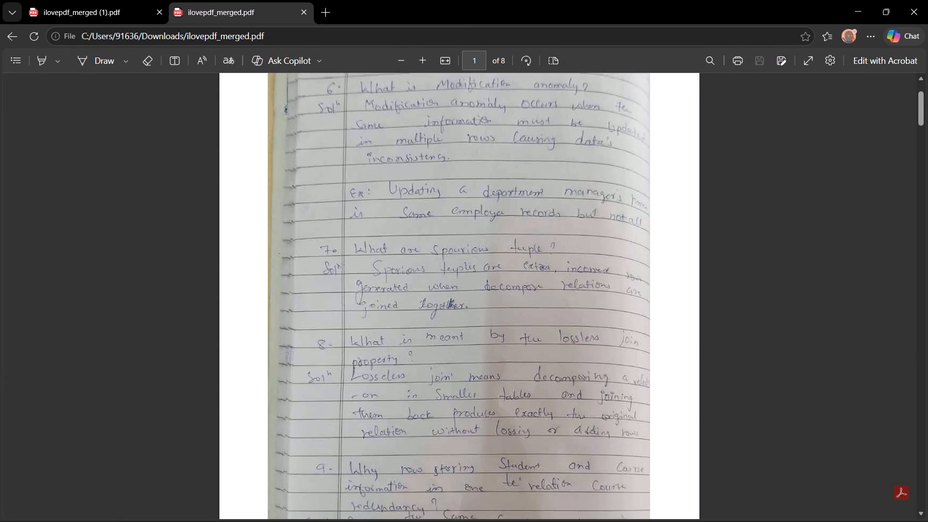
scroll(488, 228, "right", 1)
scroll(488, 228, "down", 17)
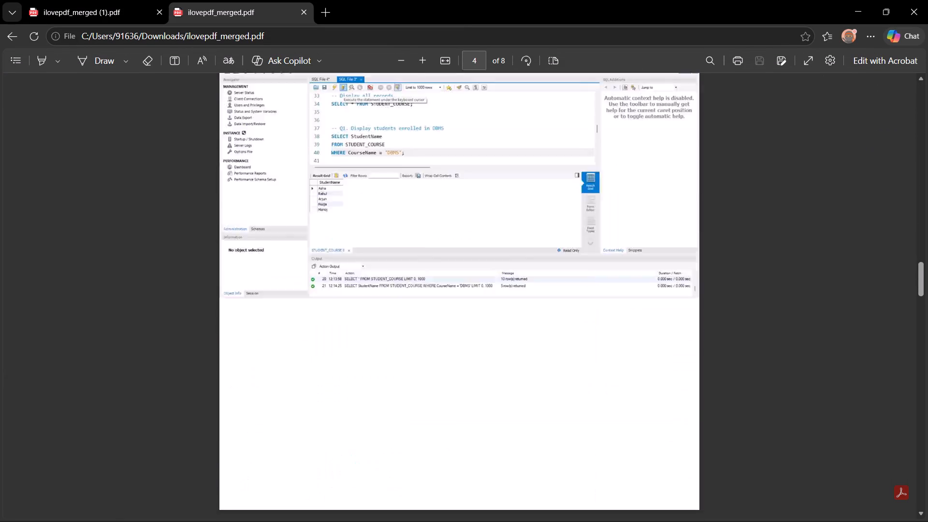
left_click(857, 10)
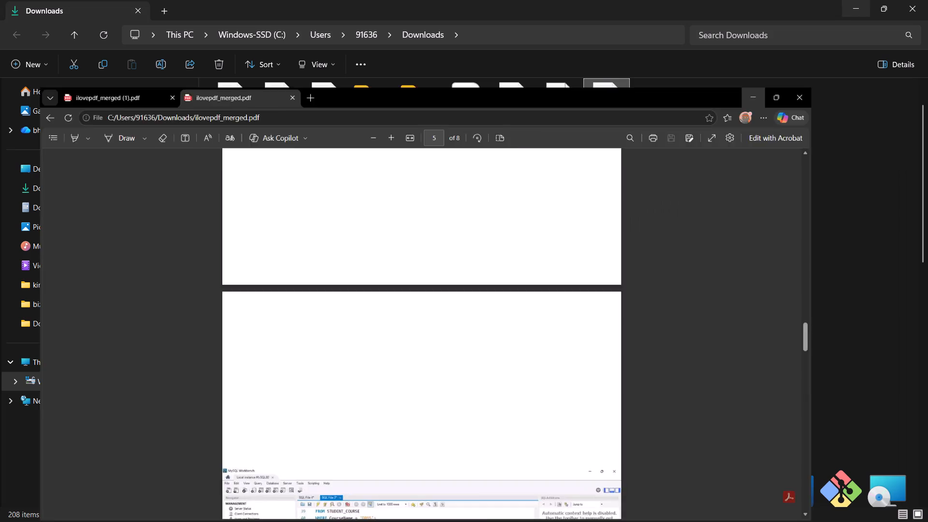
Rename ilovepdf_merged in Downloads as the student ID followed by "-week9-dbms-02".
right_click(608, 125)
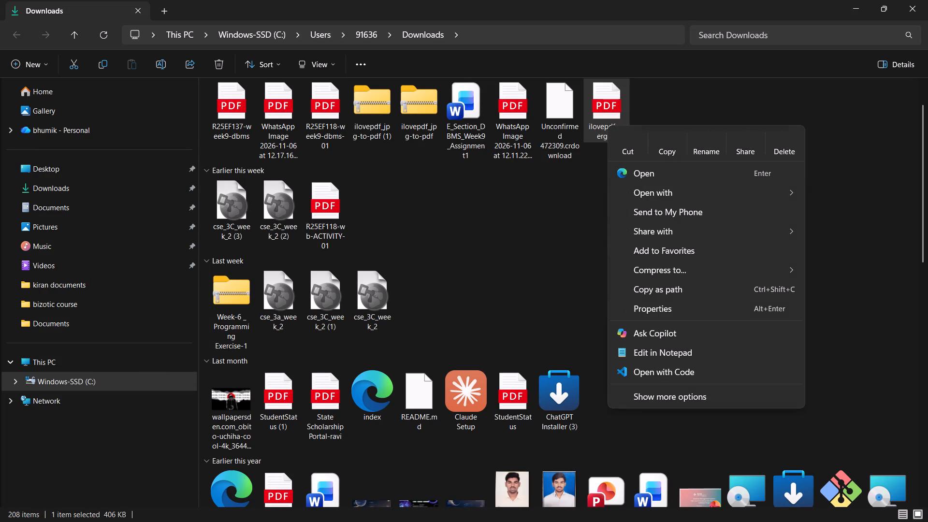
left_click(711, 131)
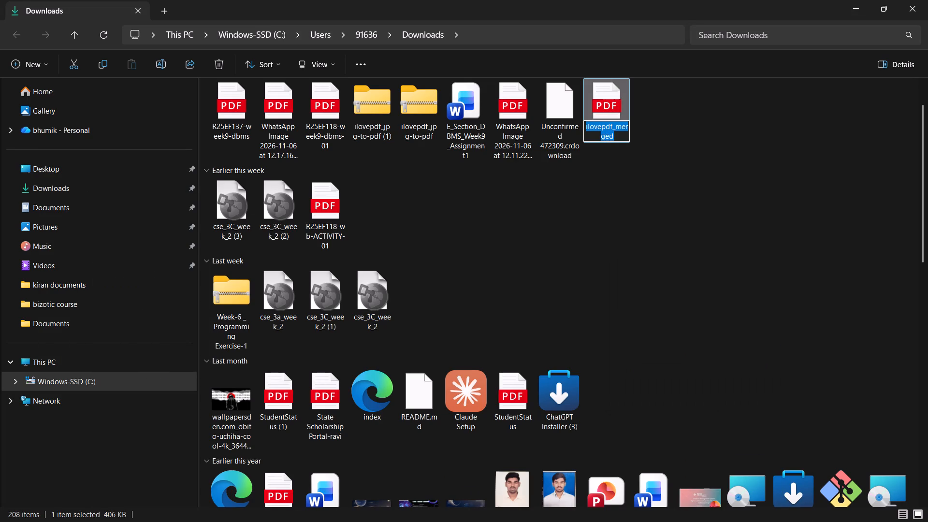
key("BackSpace")
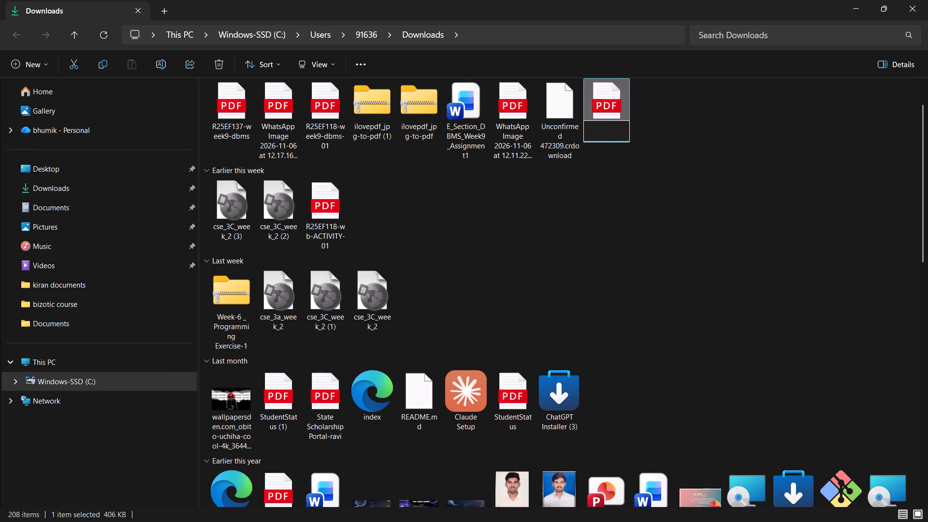
key("shift+r")
key("2")
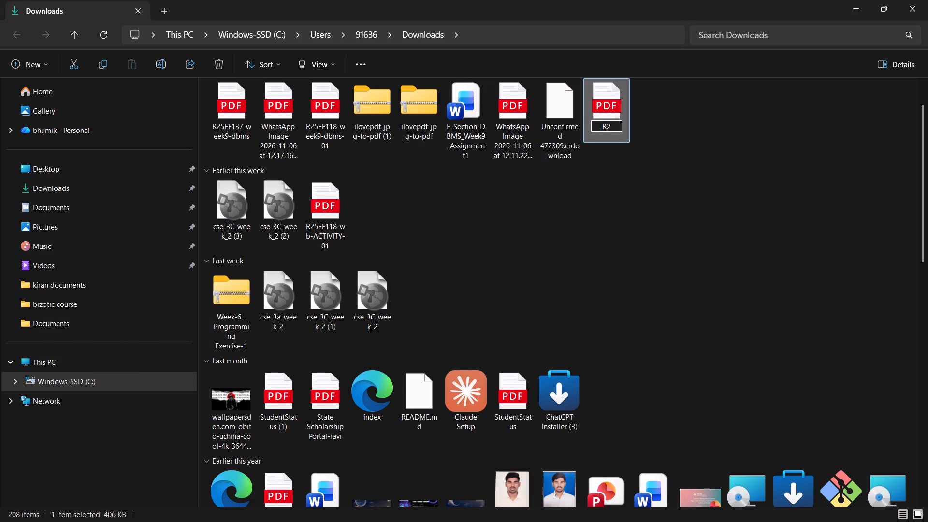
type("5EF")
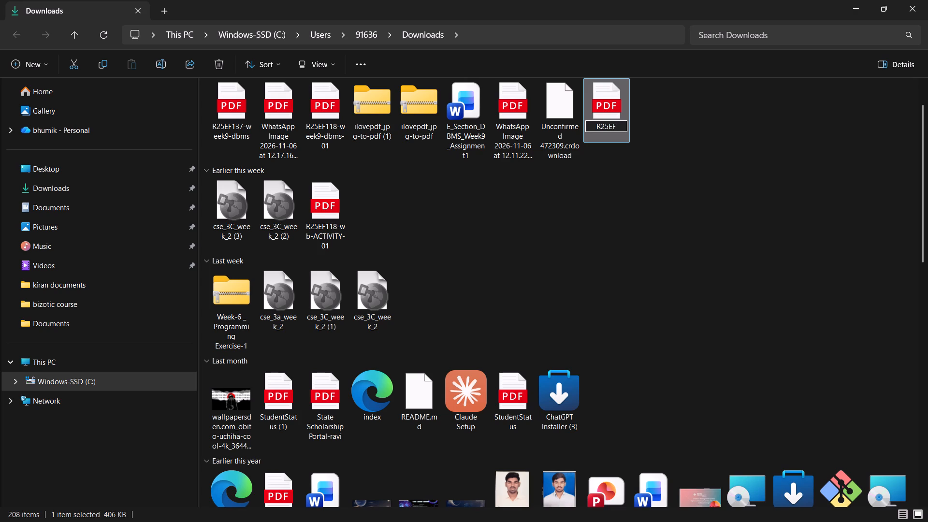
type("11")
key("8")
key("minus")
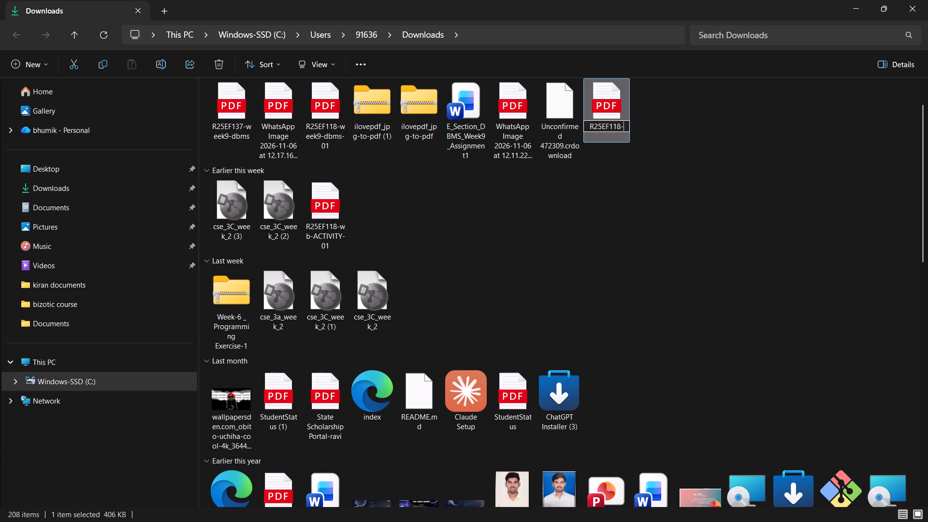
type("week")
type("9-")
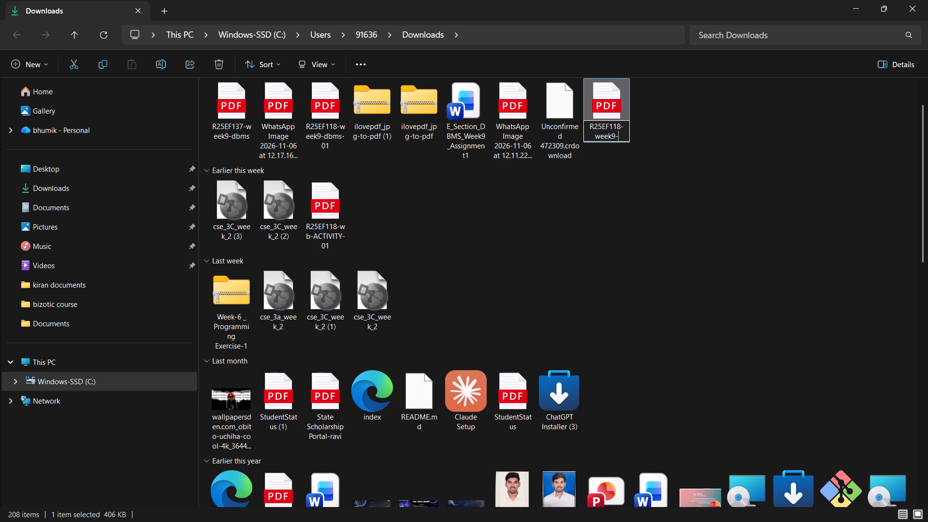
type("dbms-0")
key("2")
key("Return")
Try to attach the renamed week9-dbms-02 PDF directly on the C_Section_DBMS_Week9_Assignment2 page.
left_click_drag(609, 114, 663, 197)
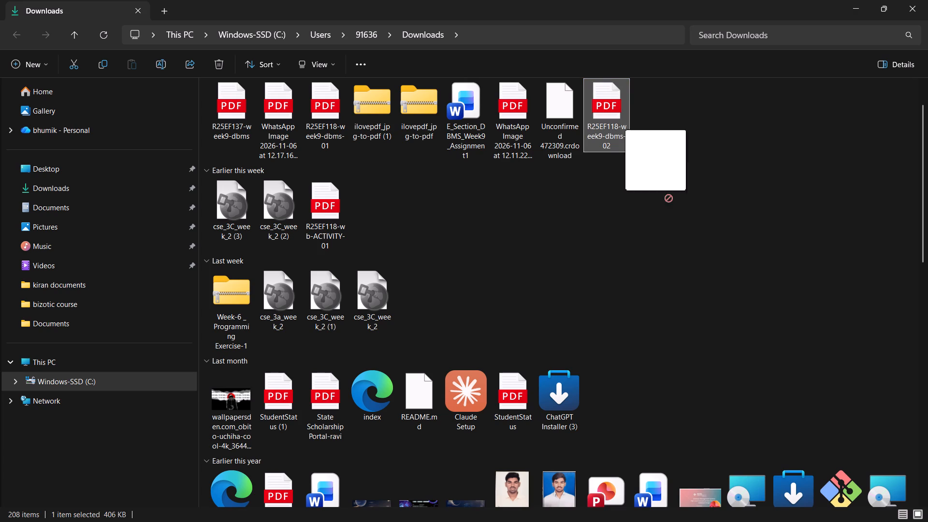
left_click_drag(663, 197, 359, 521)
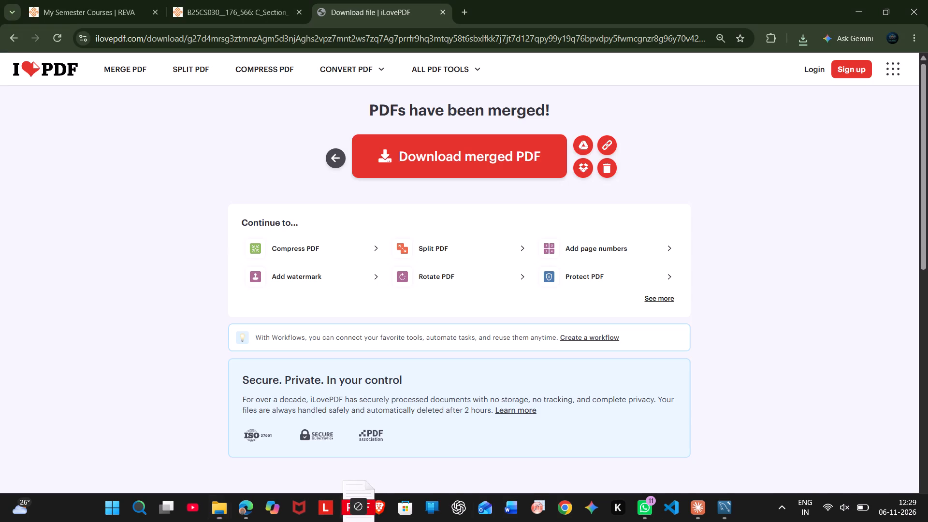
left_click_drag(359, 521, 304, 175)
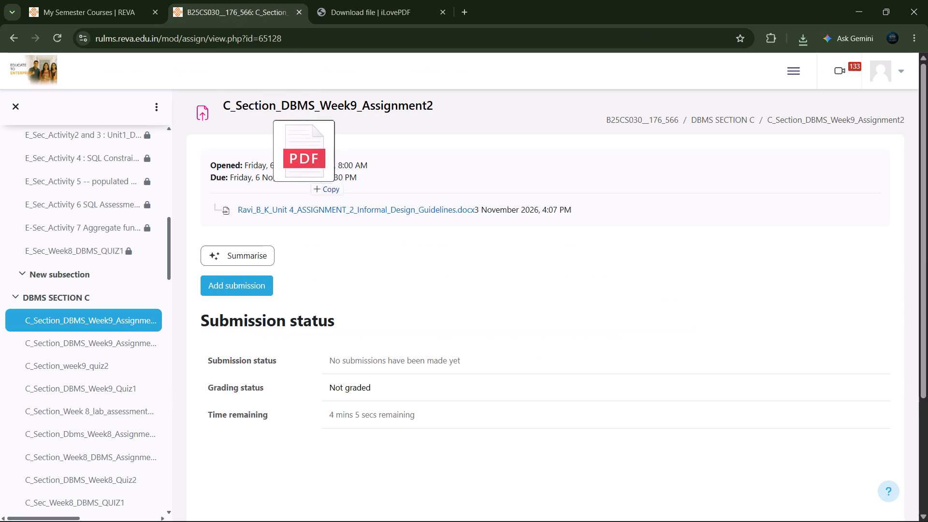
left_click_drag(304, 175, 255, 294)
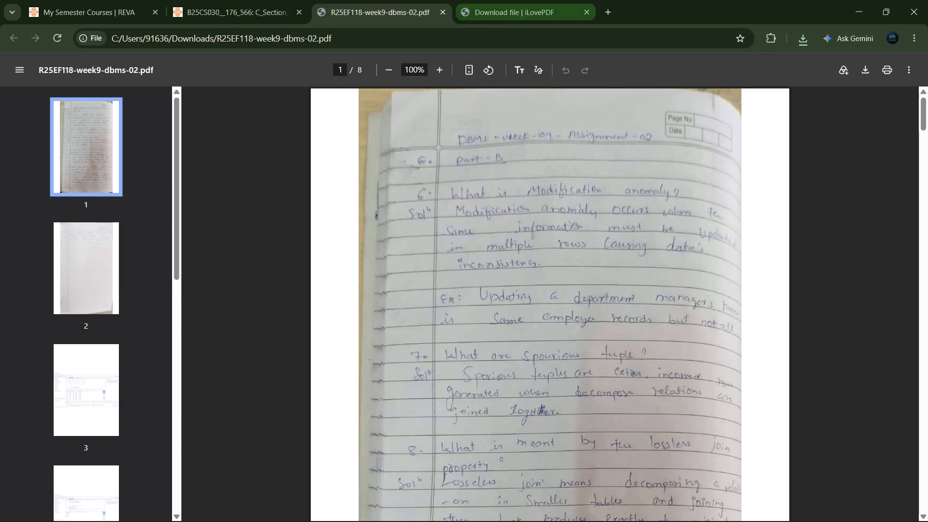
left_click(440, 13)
Add a submission for C_Section_DBMS_Week9_Assignment2 with the week9-dbms-02 PDF from Downloads and save it.
left_click(248, 288)
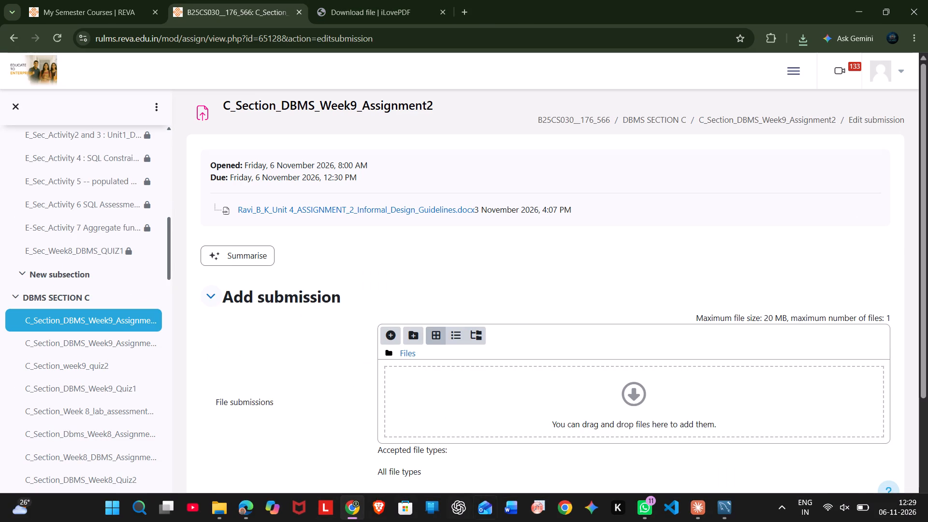
left_click(222, 511)
left_click(244, 451)
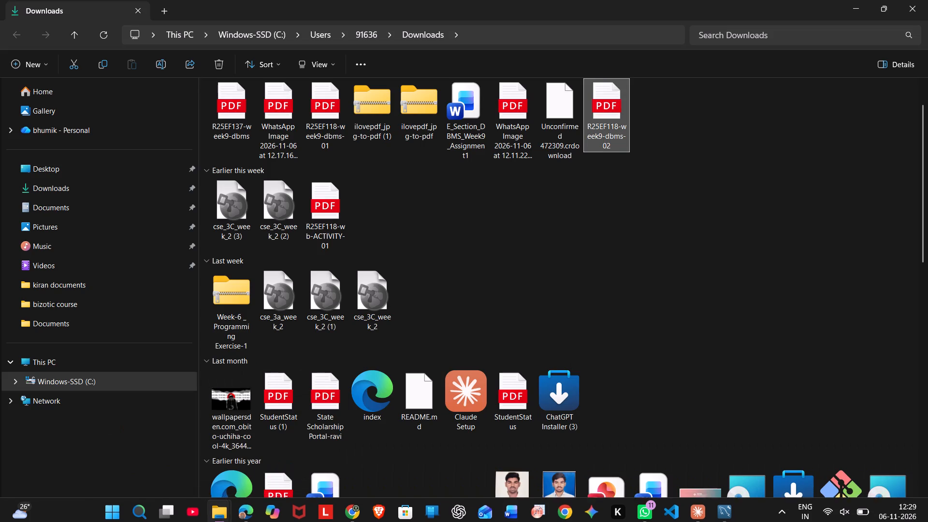
left_click_drag(616, 91, 496, 521)
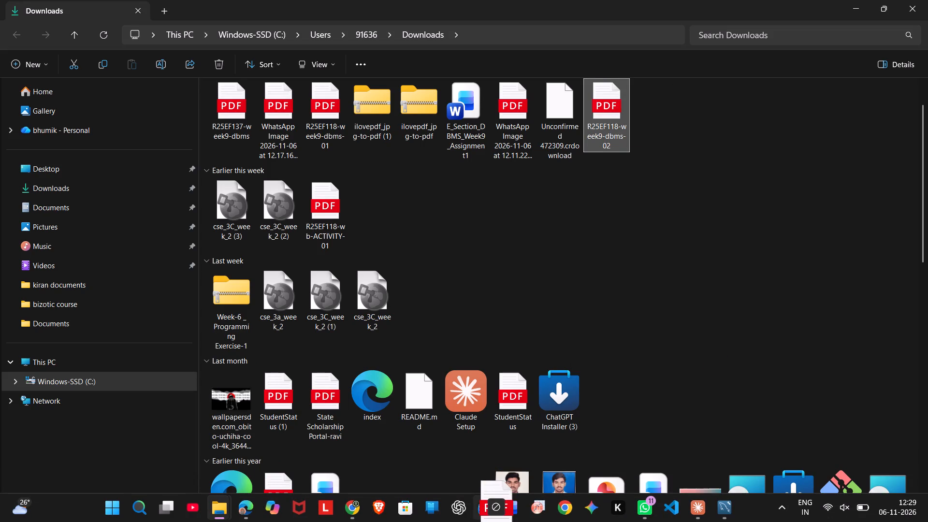
left_click_drag(496, 521, 480, 393)
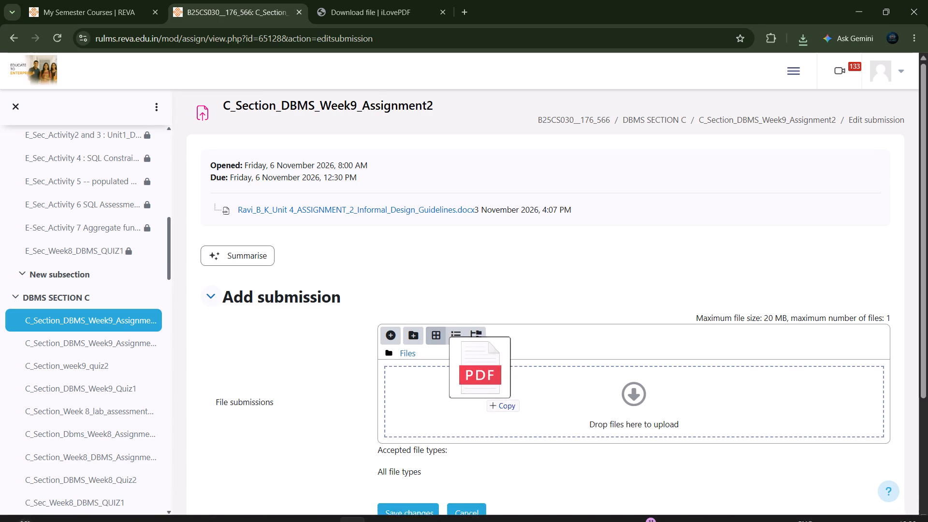
left_click_drag(480, 393, 485, 401)
scroll(550, 430, "down", 1)
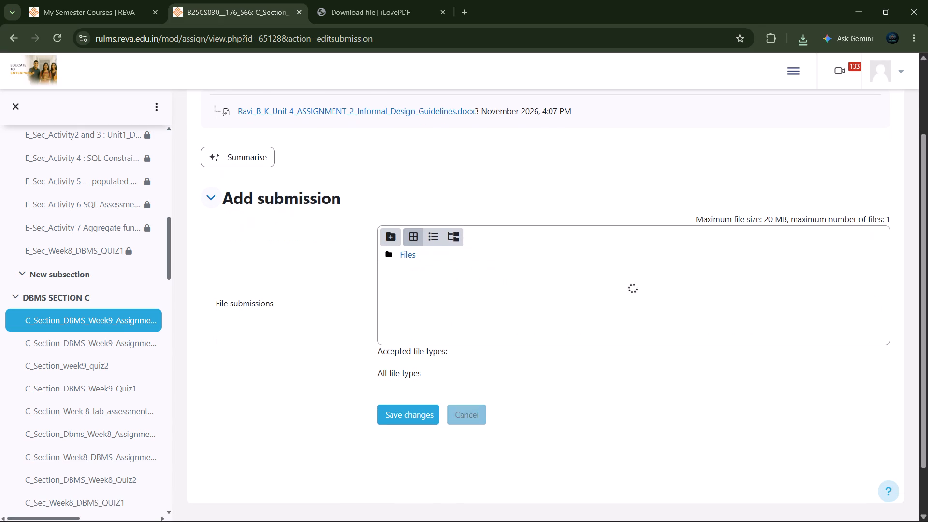
left_click(401, 427)
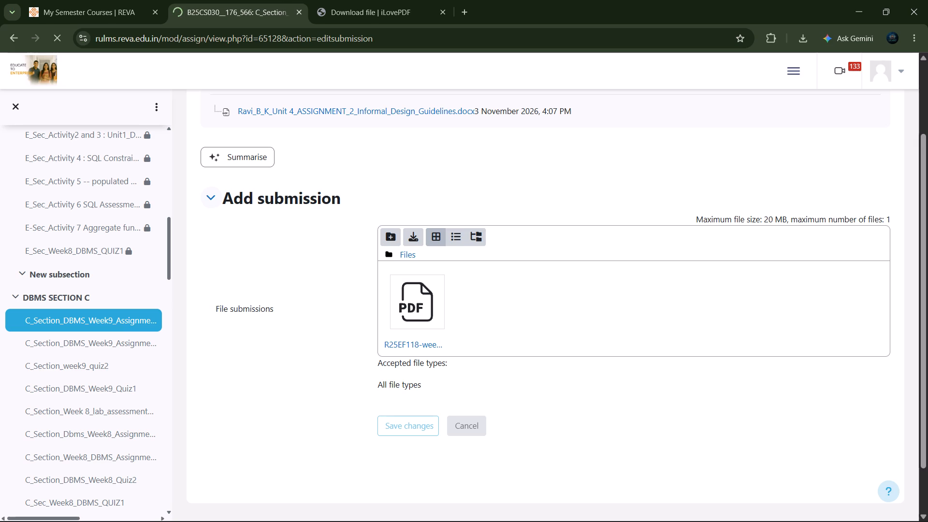
scroll(401, 427, "down", 4)
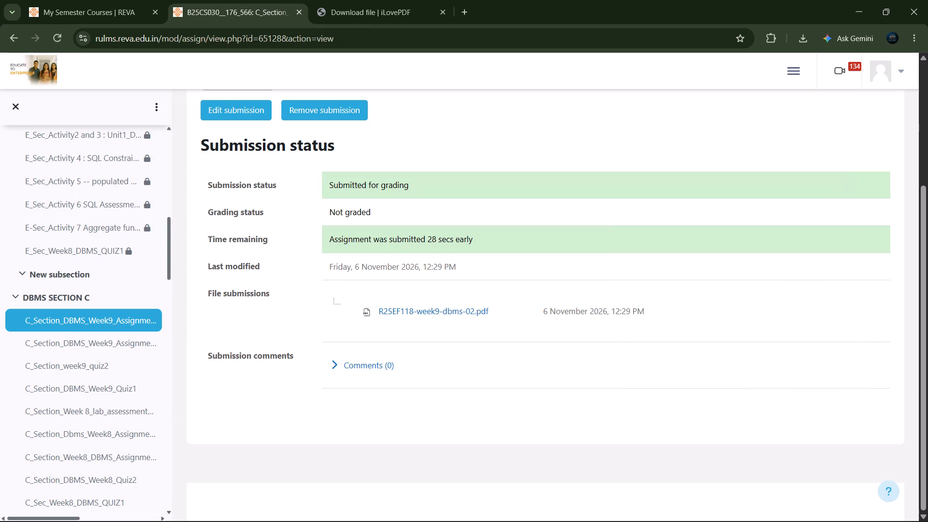
Open a new browser tab.
left_click(406, 8)
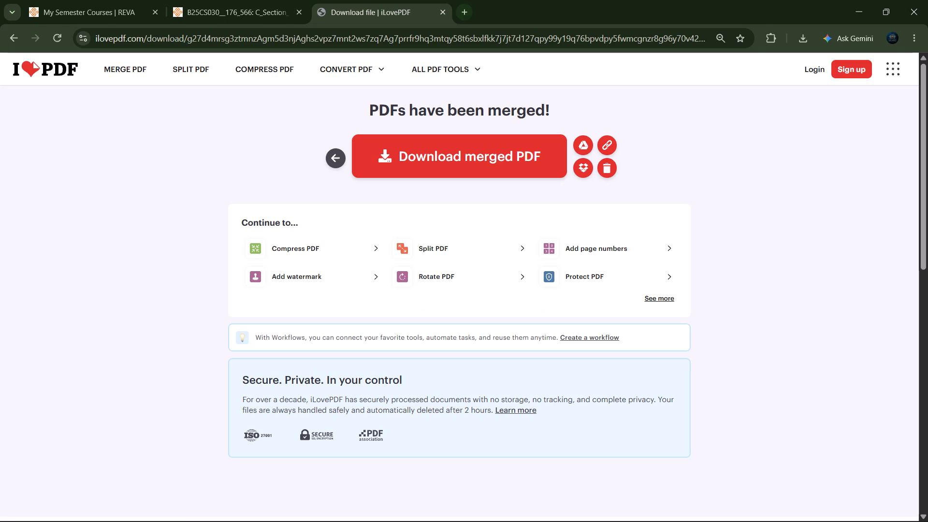
left_click(468, 8)
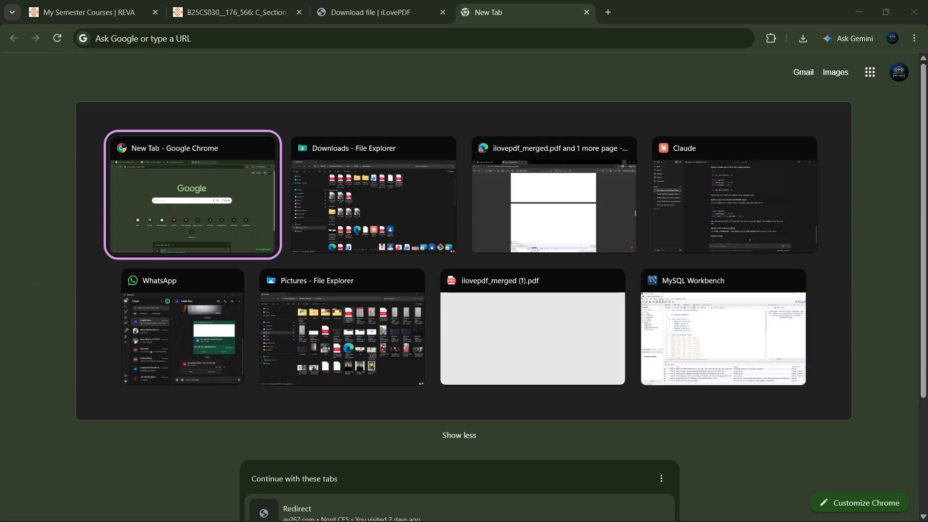
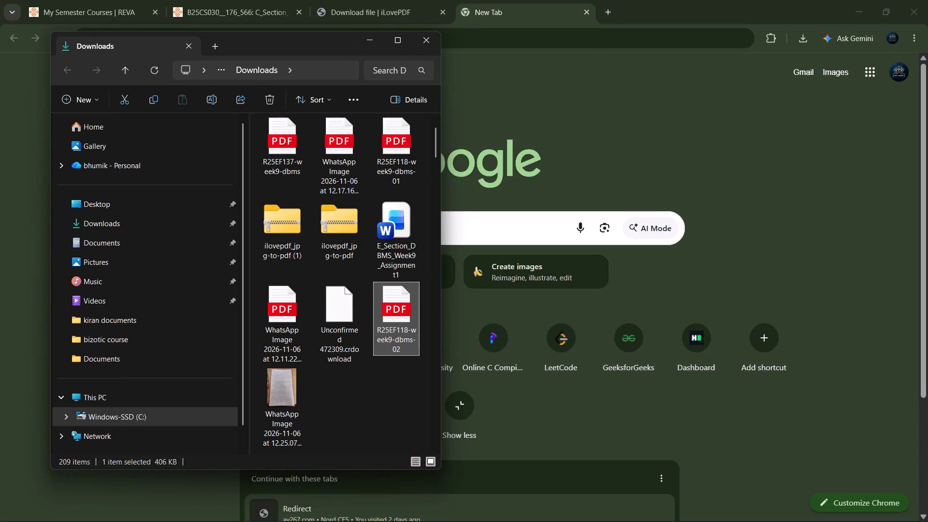
Return to the iLovePDF site and open its JPG to PDF converter.
left_click_drag(319, 46, 186, 62)
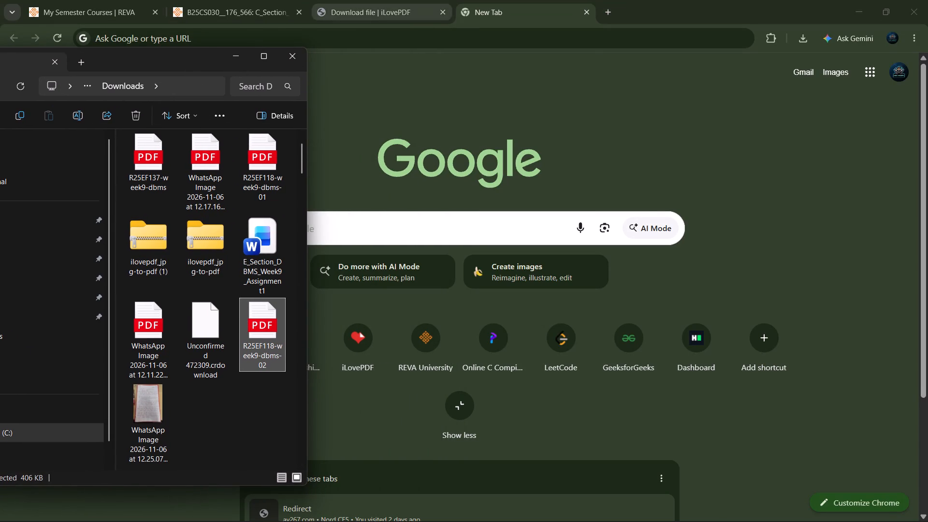
left_click(343, 0)
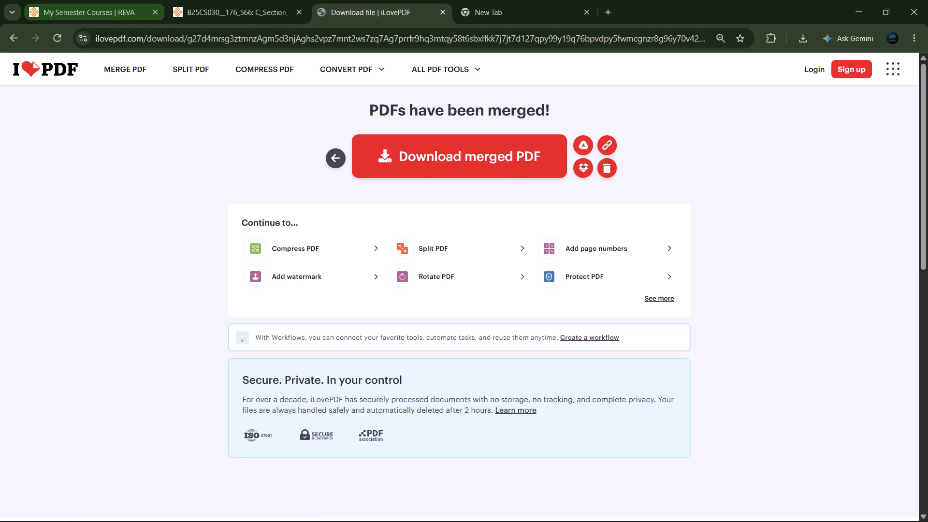
left_click(62, 60)
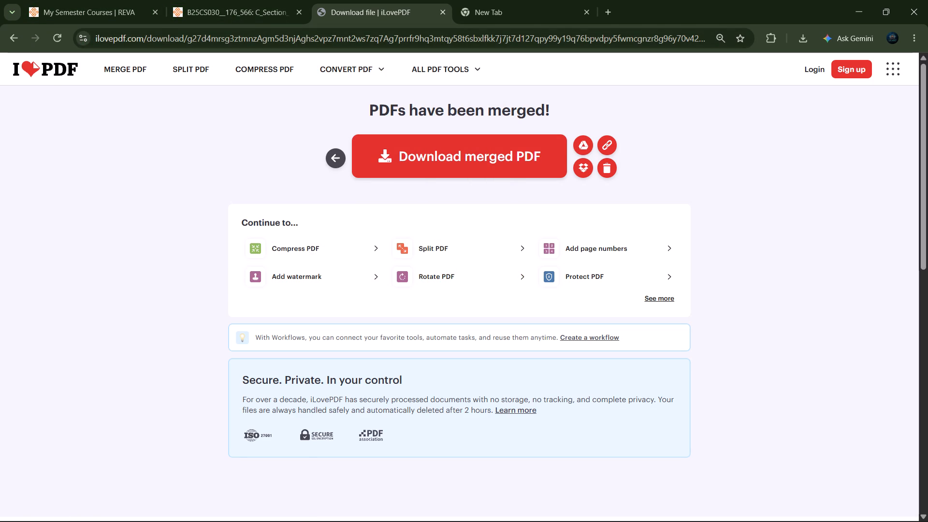
left_click(45, 70)
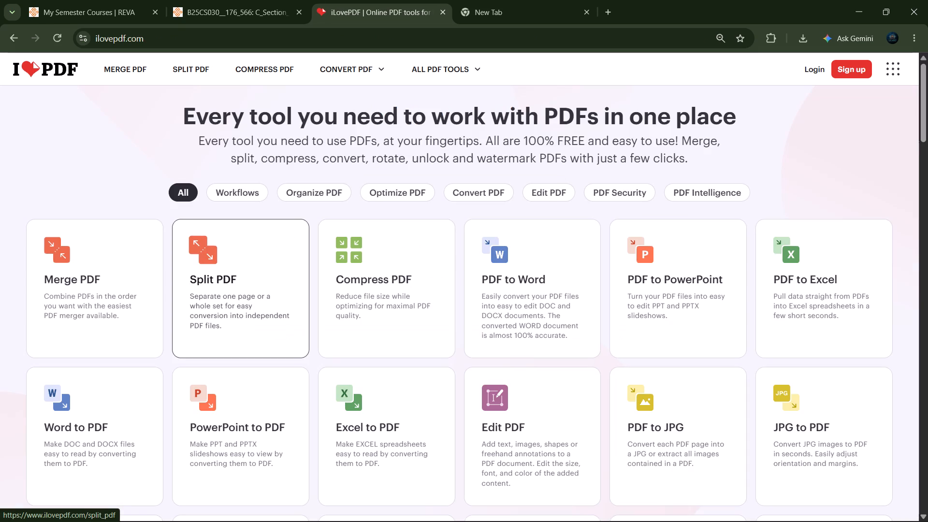
left_click(847, 430)
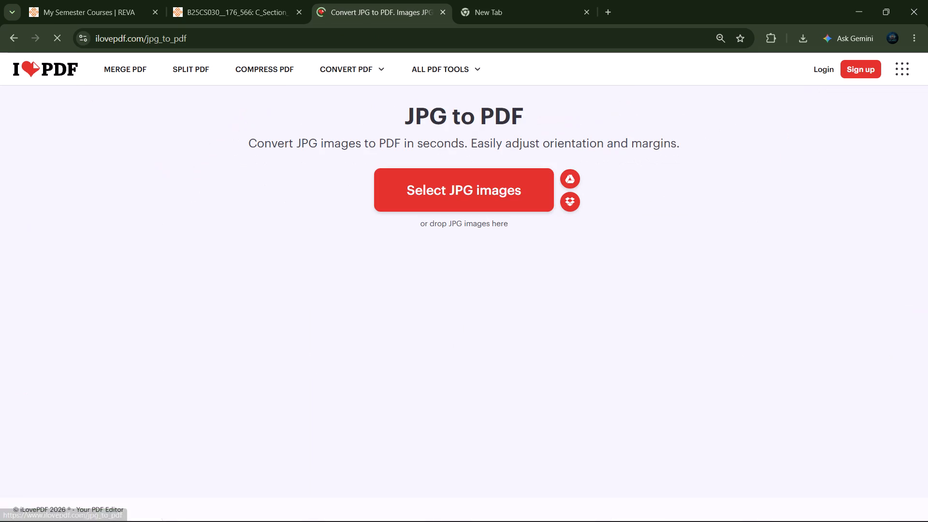
Load the WhatsApp Image 2026-11-06 at 12.25.07 JPEG from Downloads into the JPG to PDF converter.
left_click(485, 206)
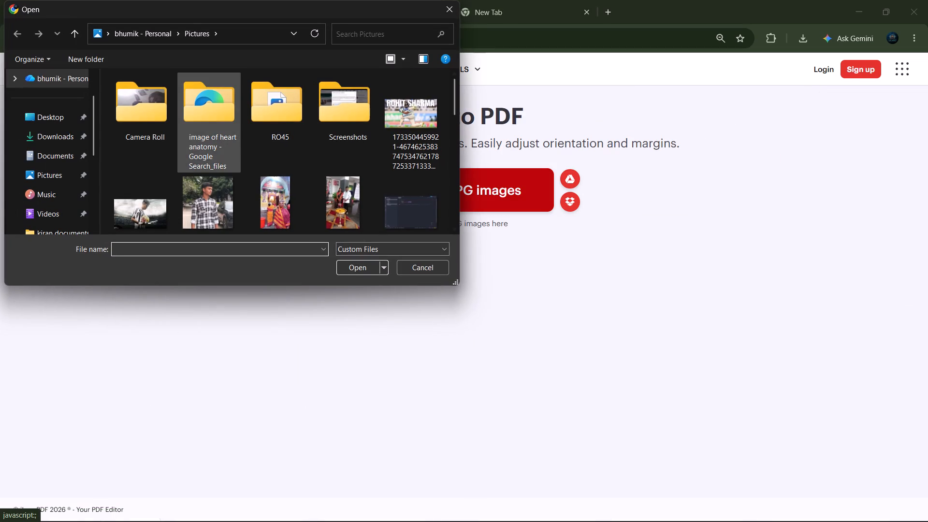
scroll(320, 168, "down", 4)
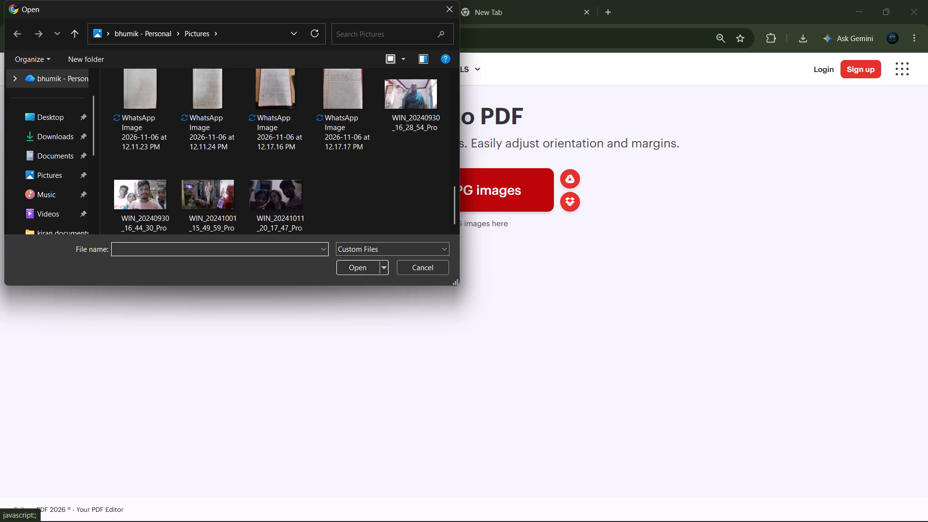
scroll(282, 102, "down", 1)
scroll(282, 102, "up", 1)
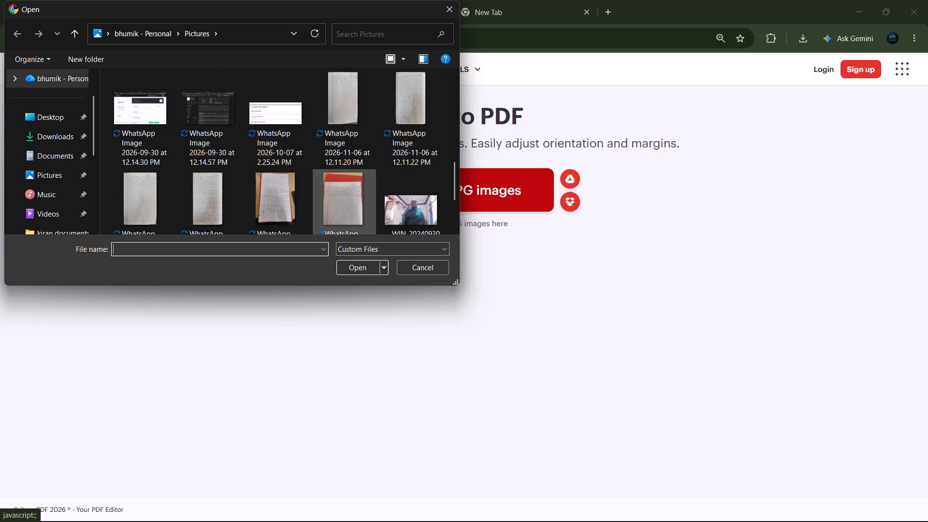
scroll(347, 175, "down", 1)
scroll(347, 175, "up", 5)
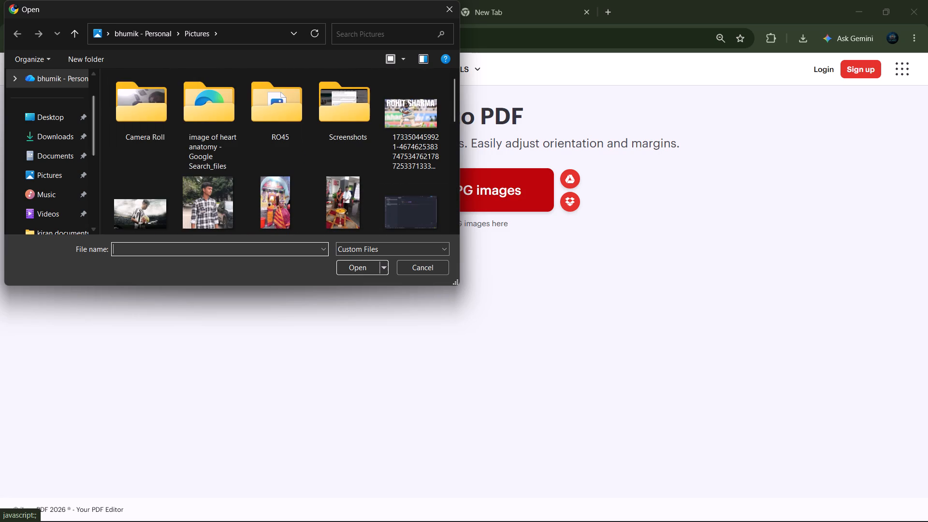
scroll(67, 120, "up", 3)
left_click(56, 99)
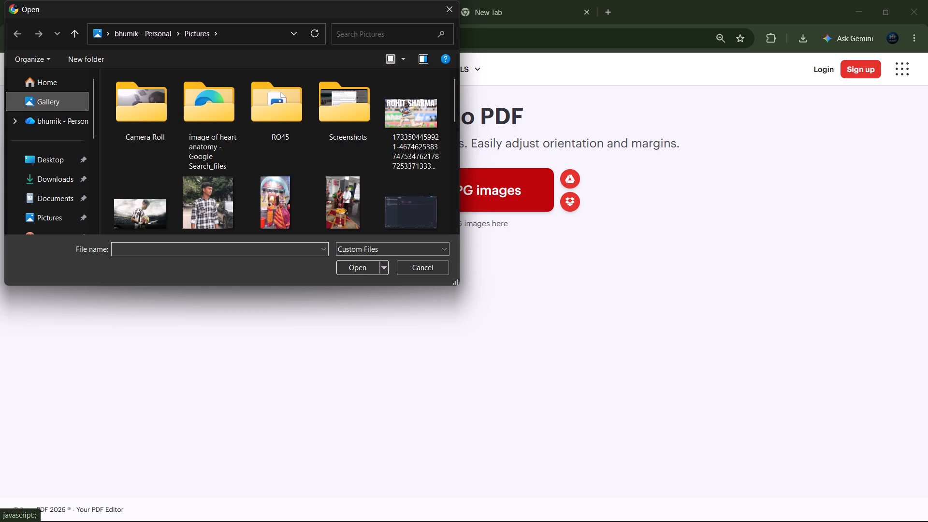
left_click(136, 106)
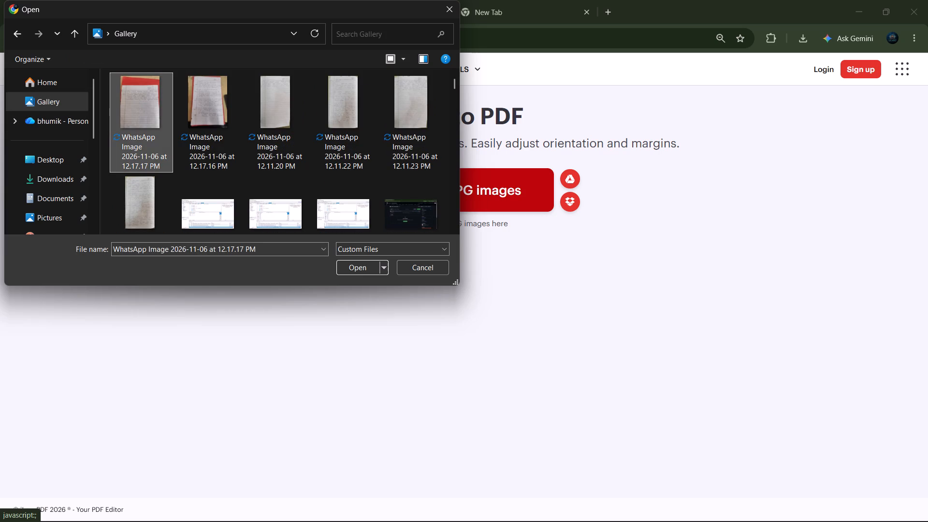
left_click(222, 101)
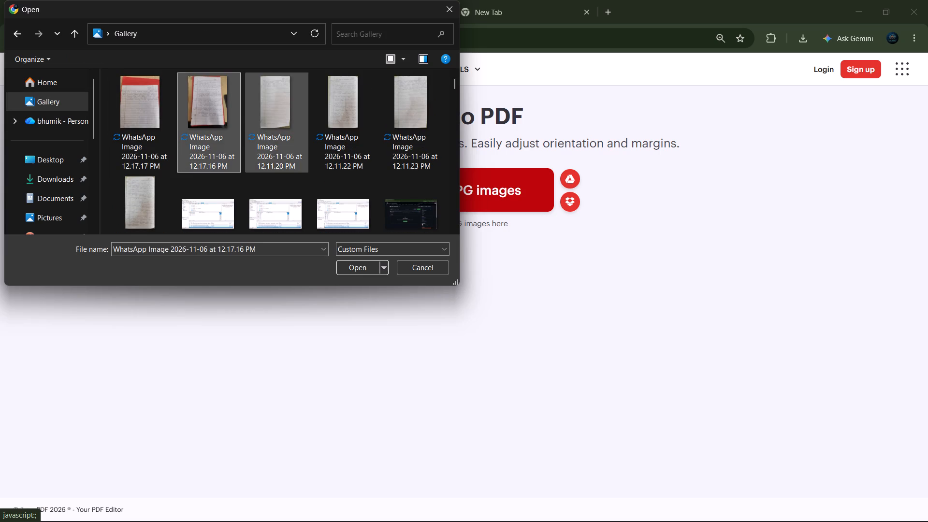
scroll(262, 158, "down", 2)
scroll(262, 158, "up", 2)
left_click(49, 165)
left_click(52, 174)
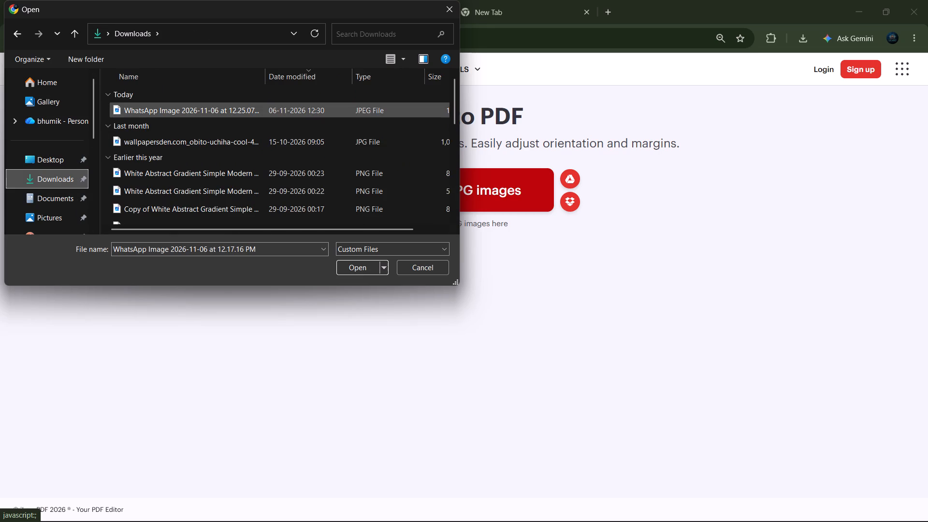
double_click(156, 113)
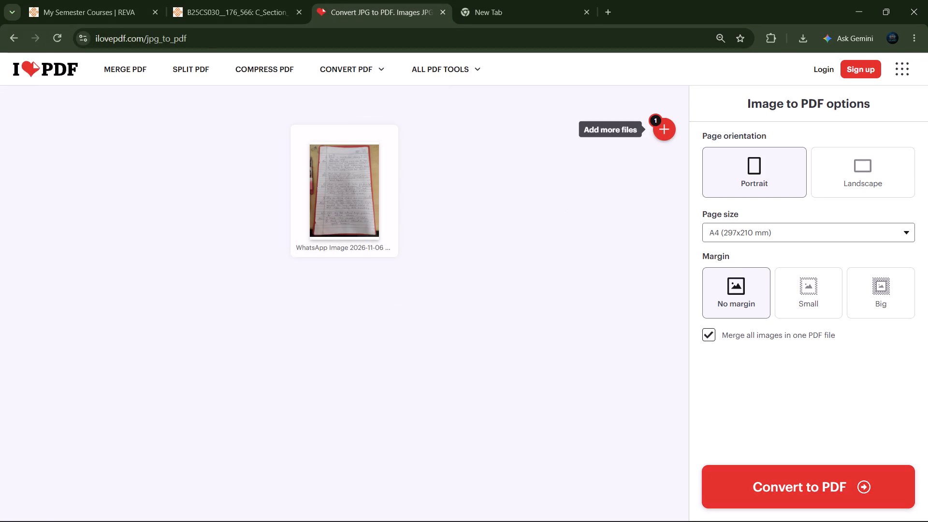
Convert the loaded WhatsApp image to a portrait A4 PDF with no margin and download it.
scroll(486, 253, "up", 6)
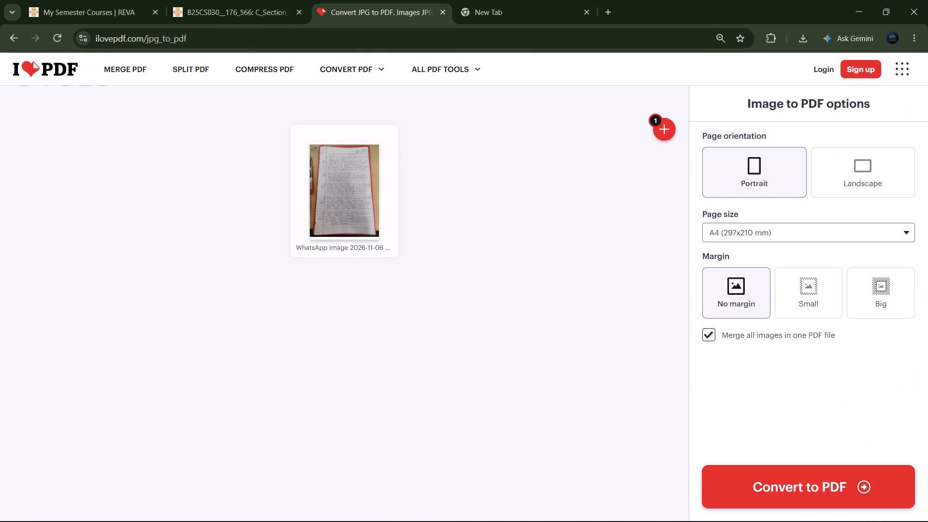
left_click(815, 502)
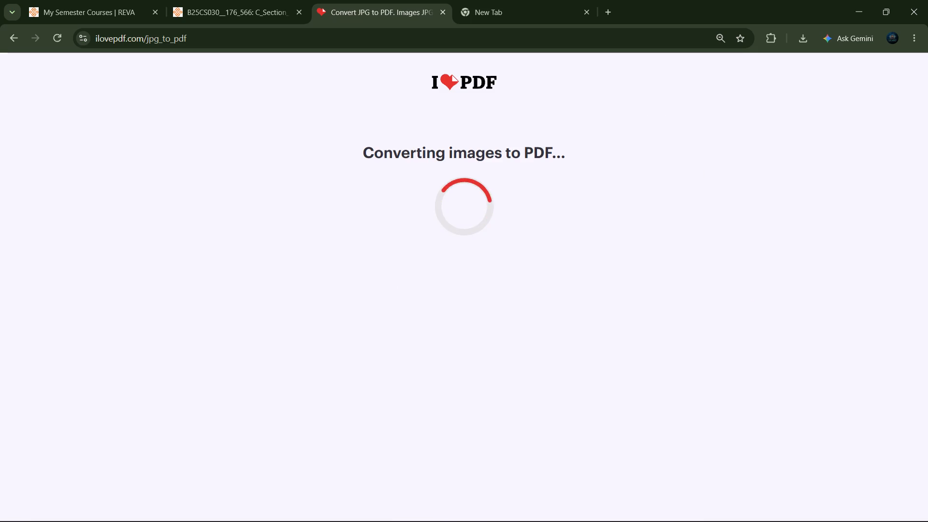
left_click(445, 157)
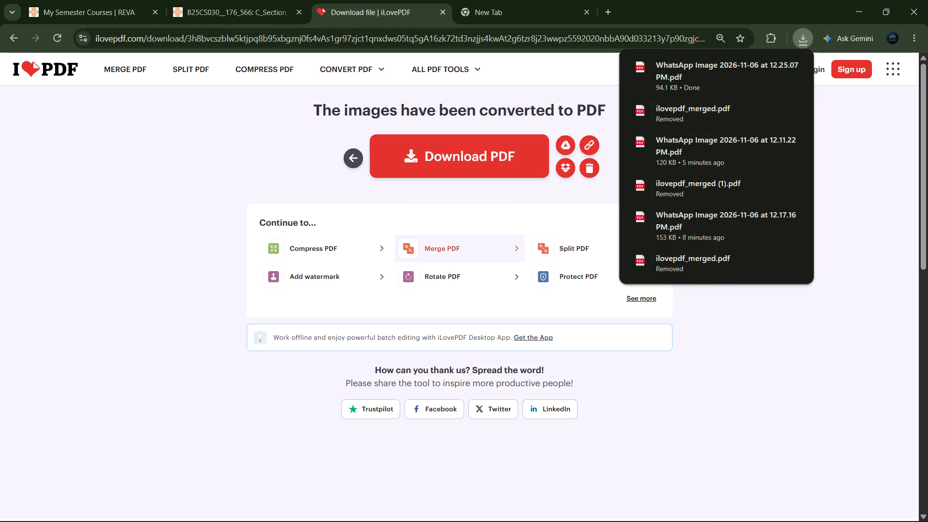
Continue to Merge PDF with the converted file and browse the Downloads folder for another PDF to add.
left_click(453, 255)
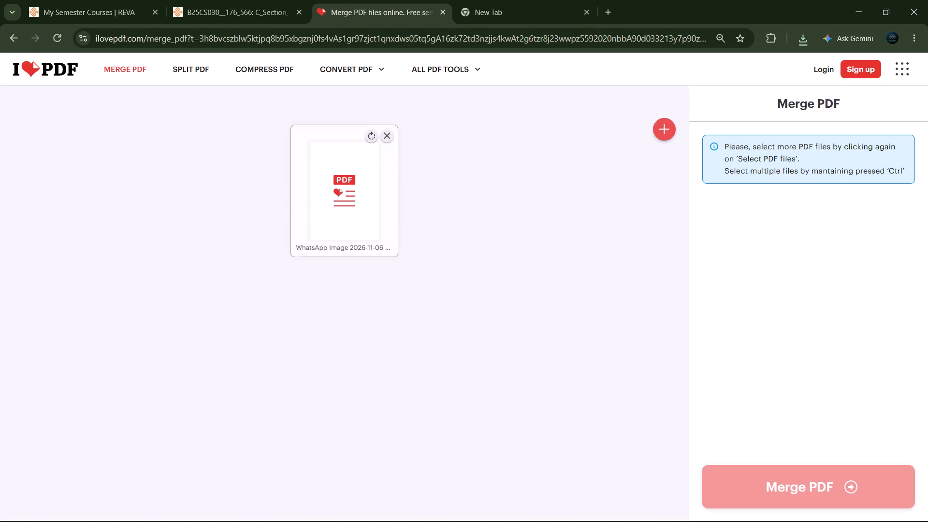
left_click(667, 119)
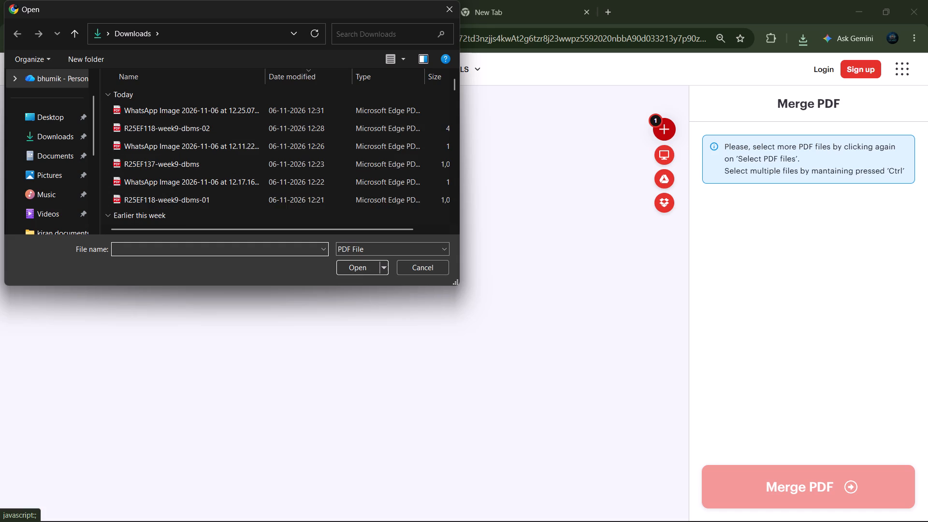
left_click(66, 135)
scroll(189, 166, "down", 1)
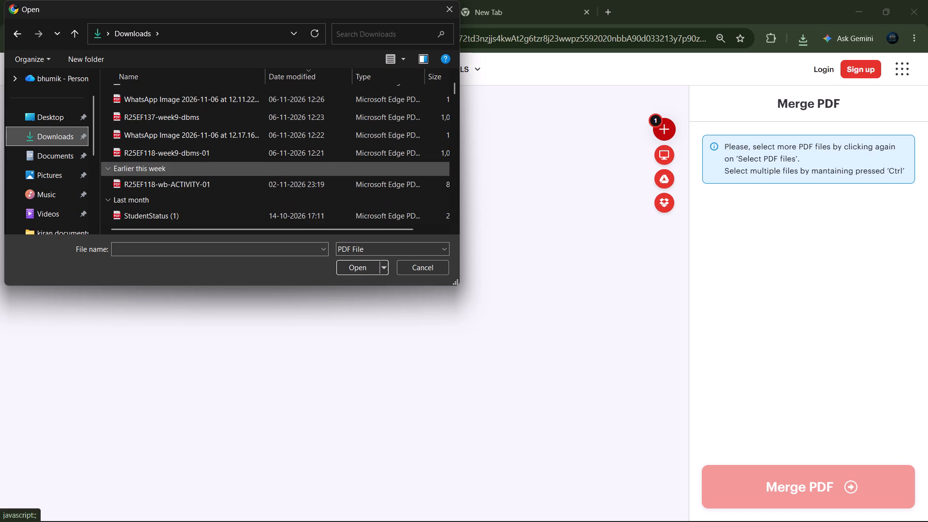
scroll(189, 166, "down", 1)
scroll(41, 162, "up", 1)
left_click(28, 204)
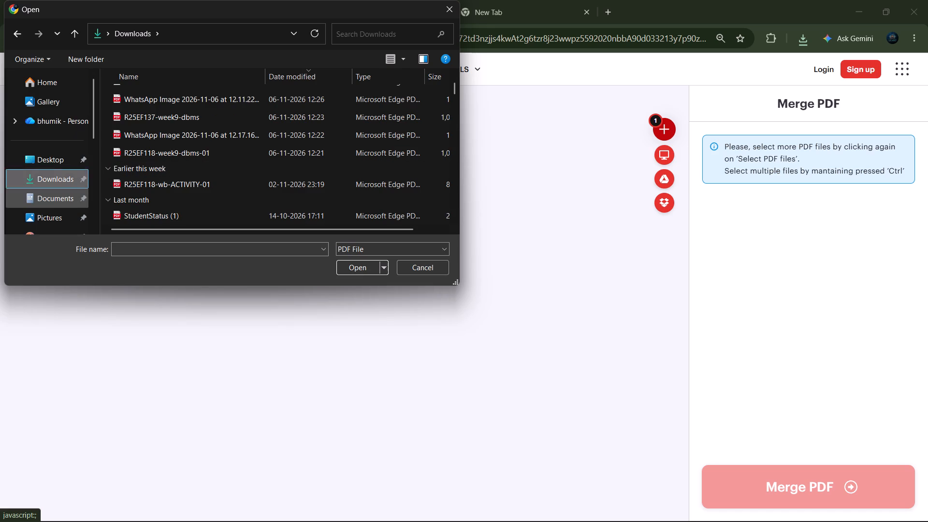
left_click(55, 123)
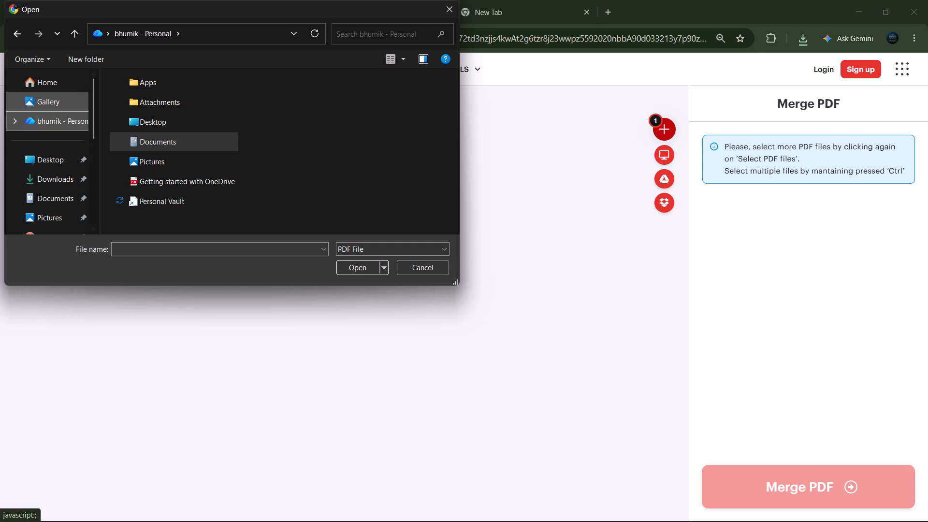
left_click(42, 107)
left_click(55, 115)
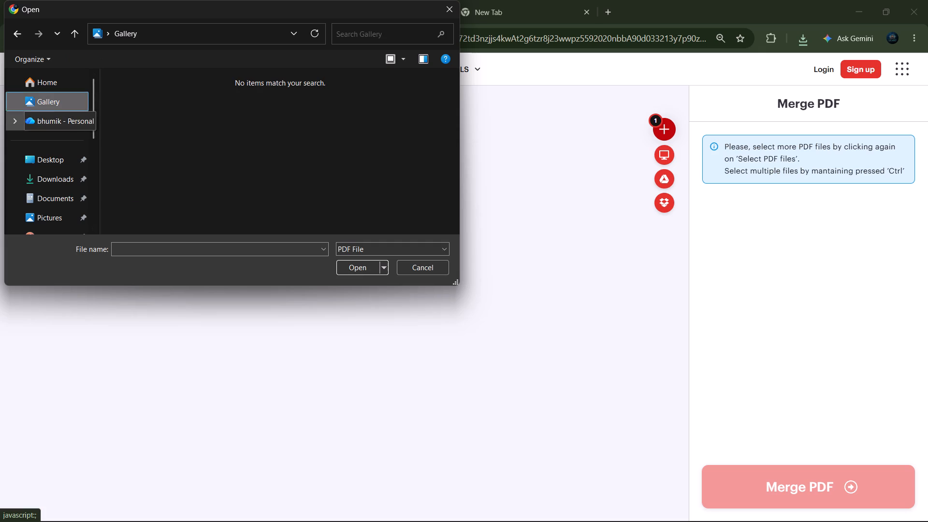
left_click(53, 154)
left_click(50, 175)
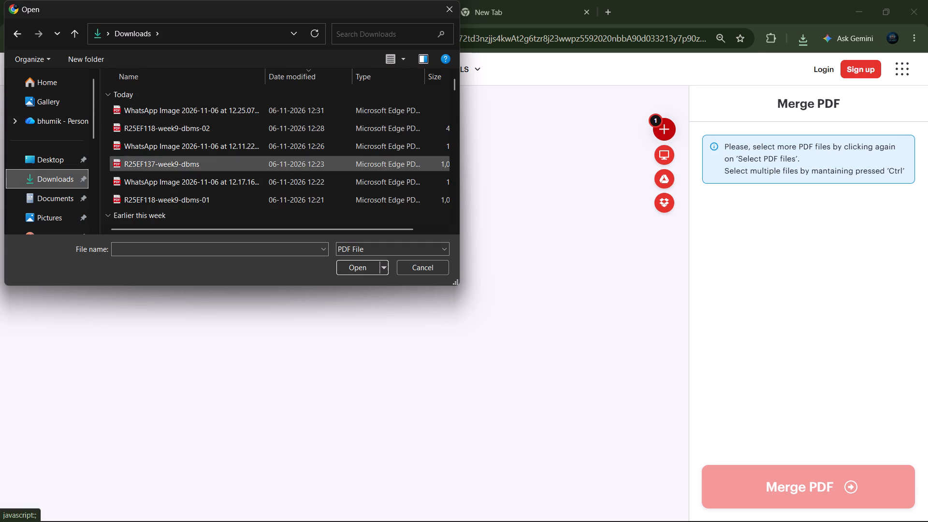
left_click(57, 201)
left_click(57, 212)
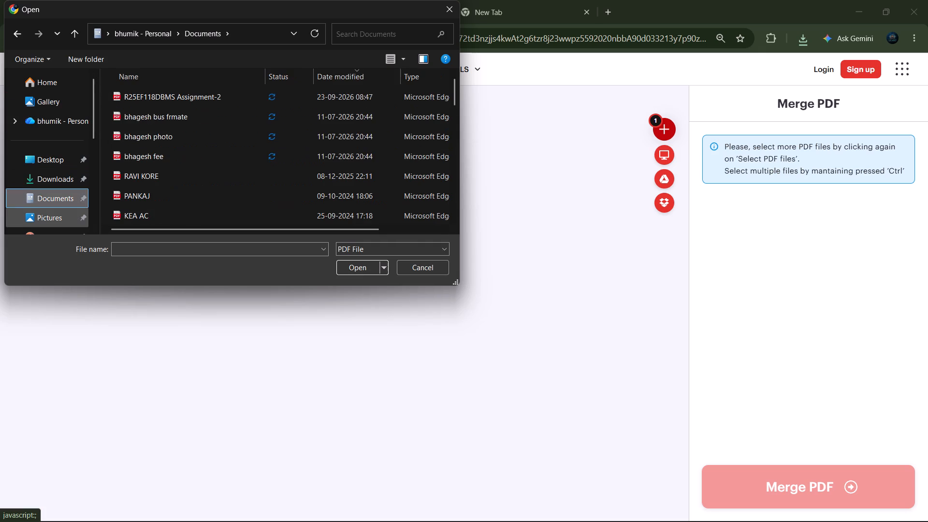
scroll(196, 202, "down", 1)
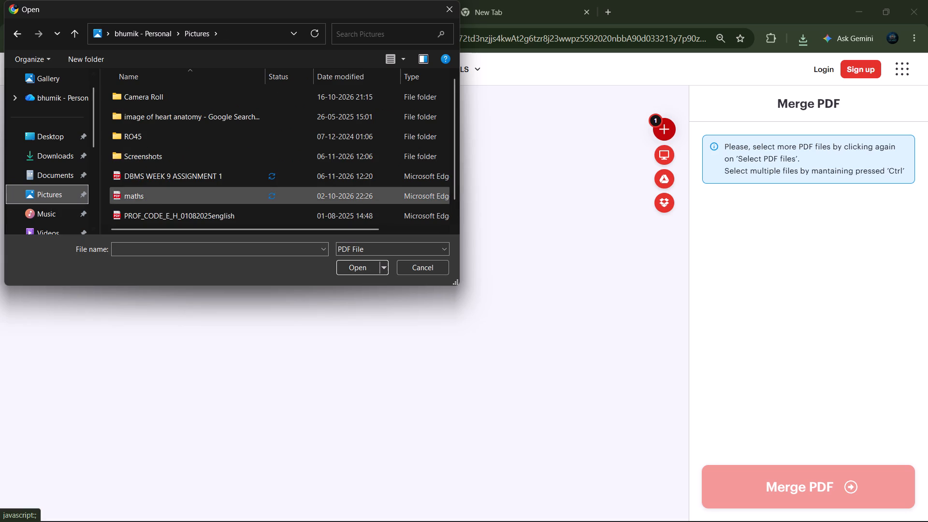
scroll(196, 202, "down", 1)
left_click(197, 215)
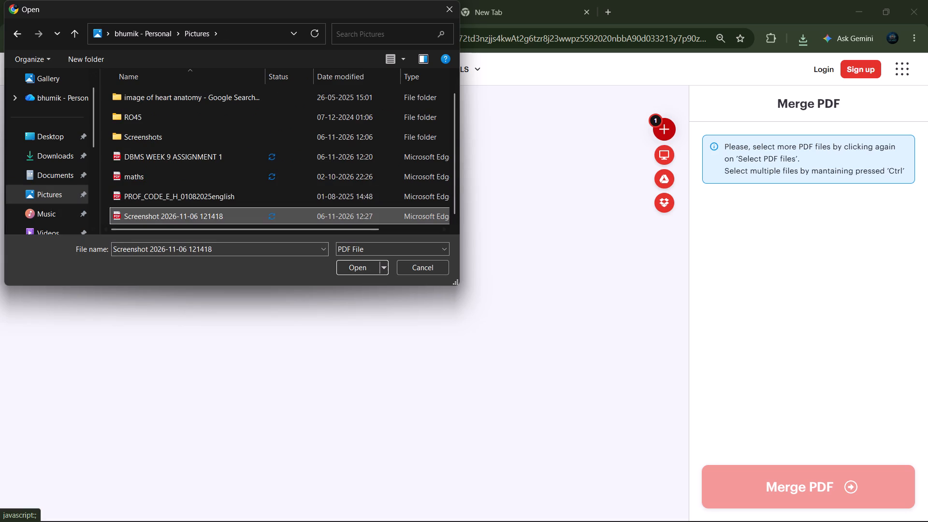
left_click(348, 261)
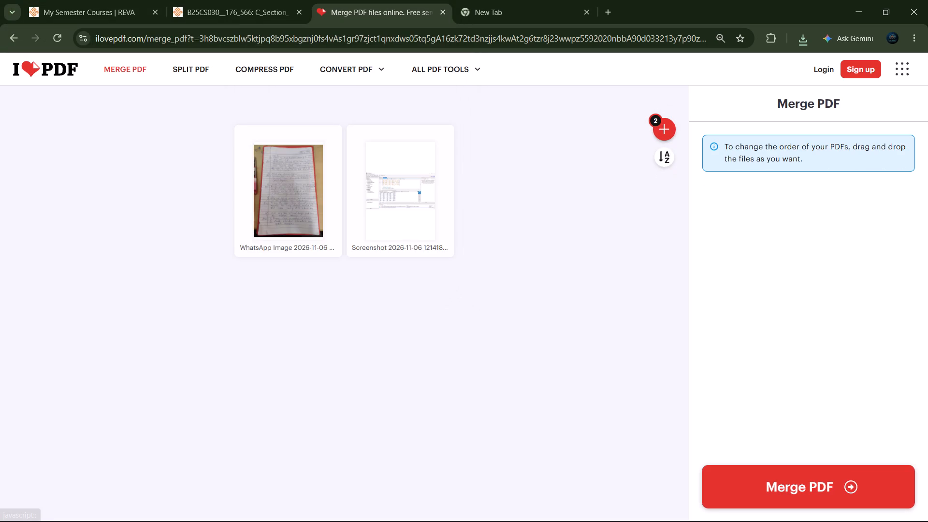
left_click(761, 504)
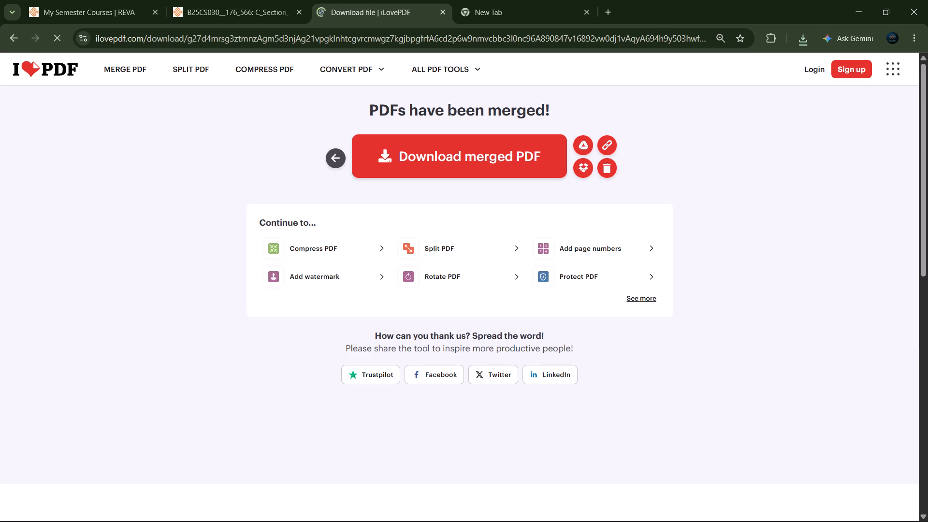
left_click(490, 140)
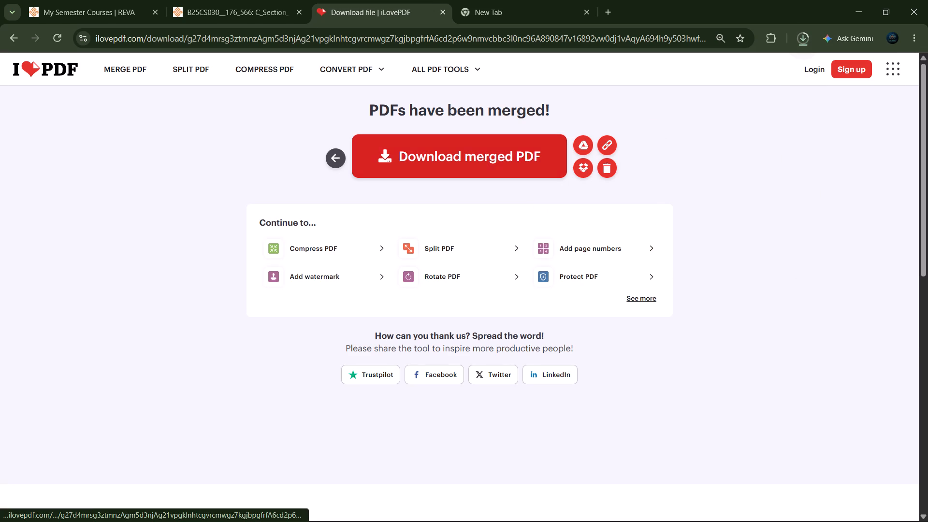
Show the newly downloaded ilovepdf_merged PDF in its Downloads folder in File Explorer and maximize that window.
left_click(775, 68)
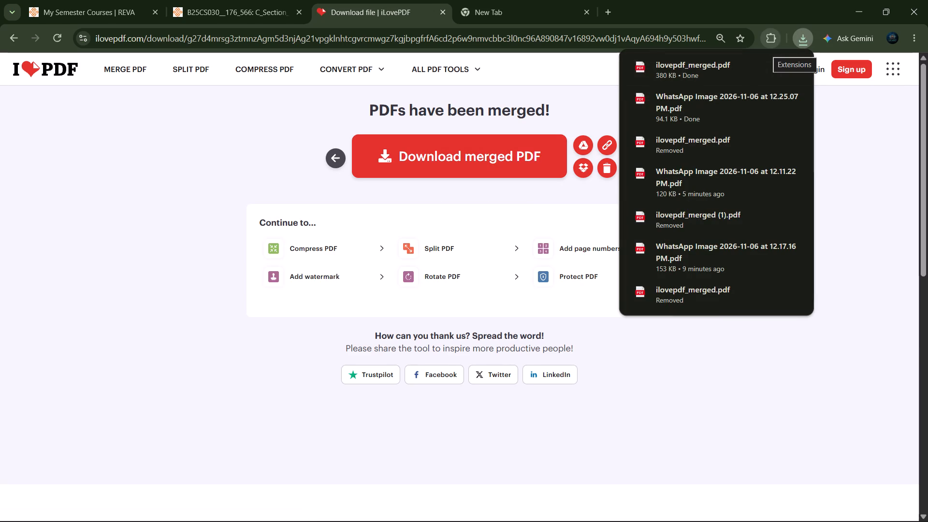
left_click(768, 68)
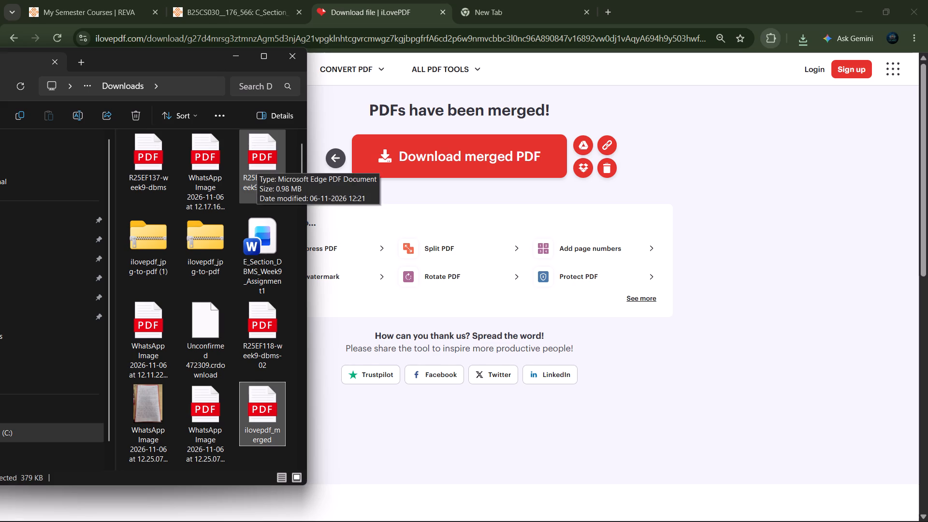
left_click(268, 52)
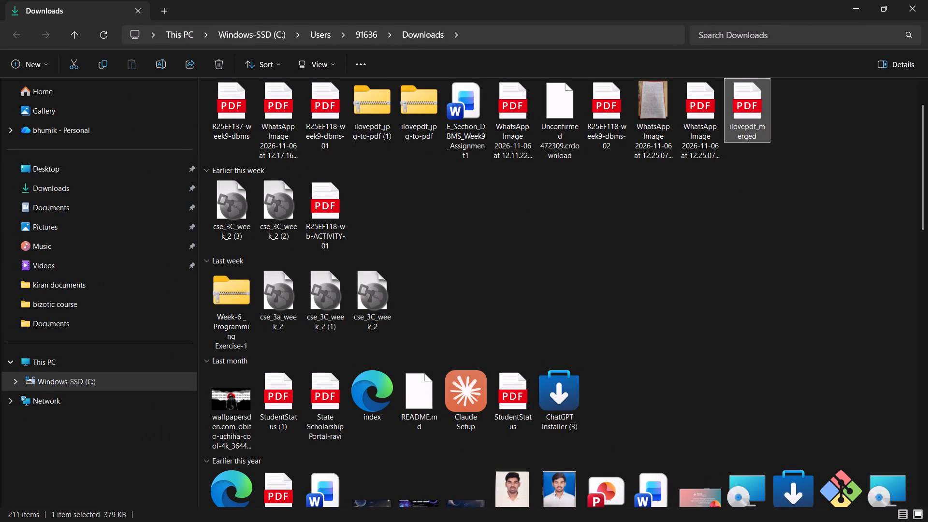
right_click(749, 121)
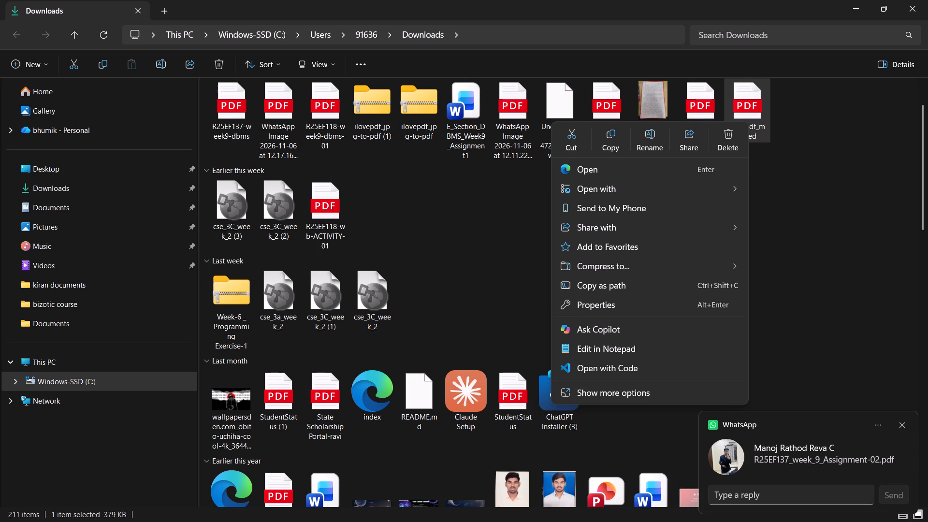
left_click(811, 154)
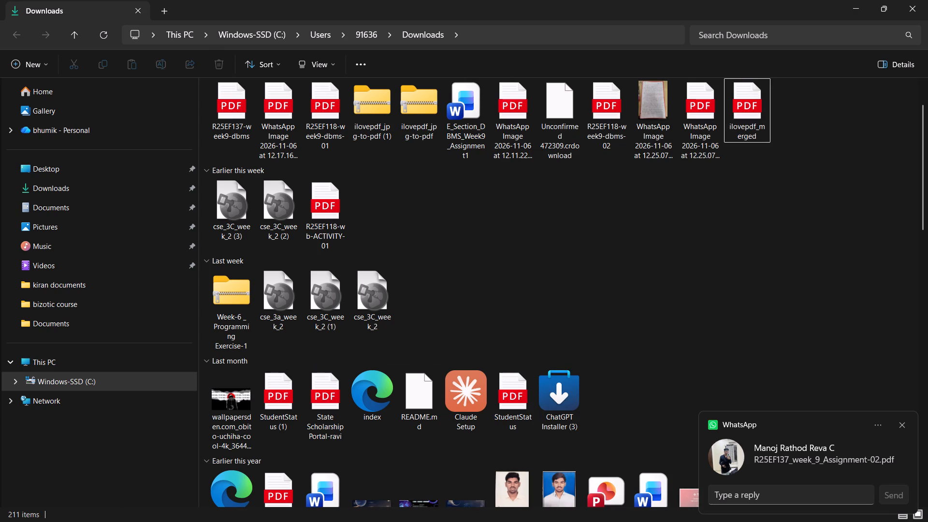
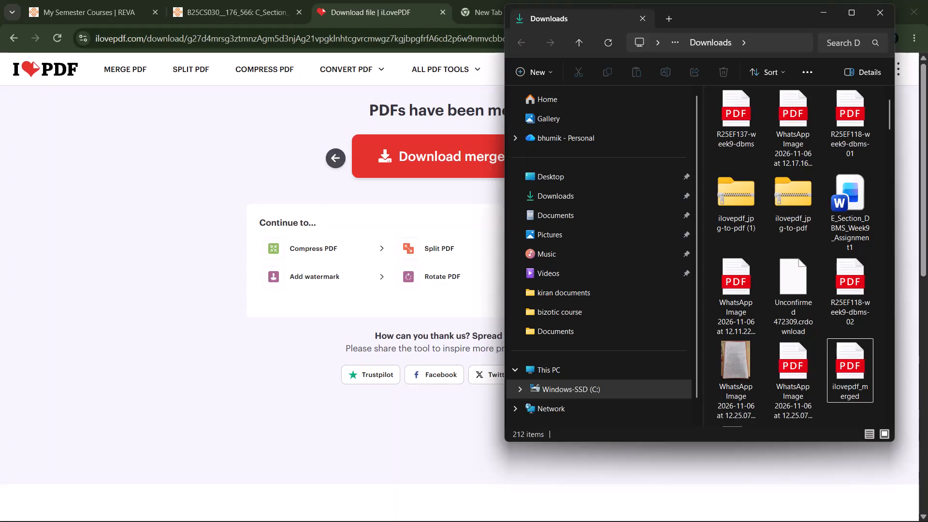
Return to the iLovePDF home page, open its Split PDF tool and start selecting a PDF file for it.
left_click(62, 72)
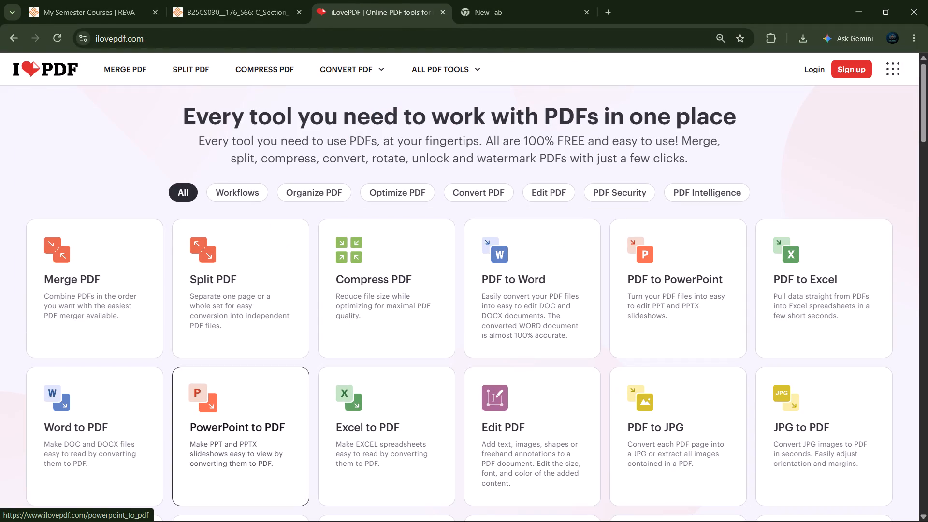
left_click(221, 291)
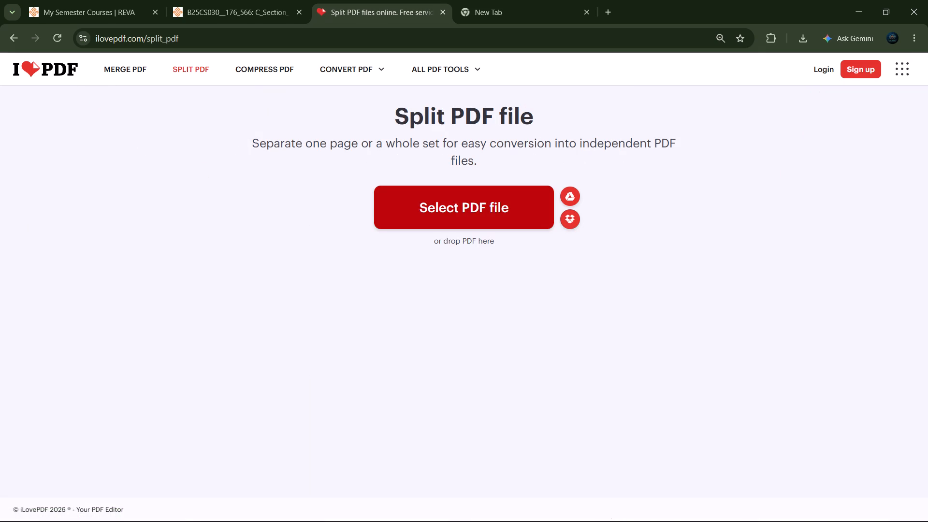
left_click(406, 219)
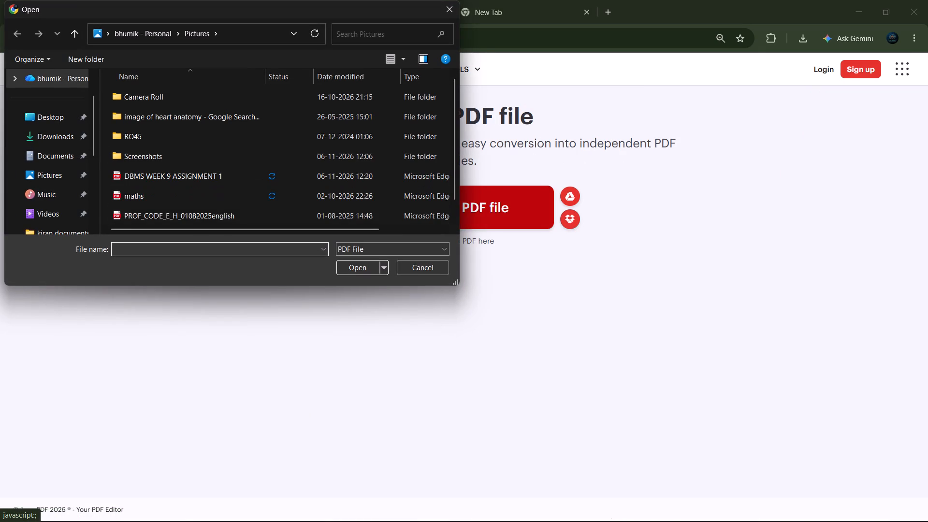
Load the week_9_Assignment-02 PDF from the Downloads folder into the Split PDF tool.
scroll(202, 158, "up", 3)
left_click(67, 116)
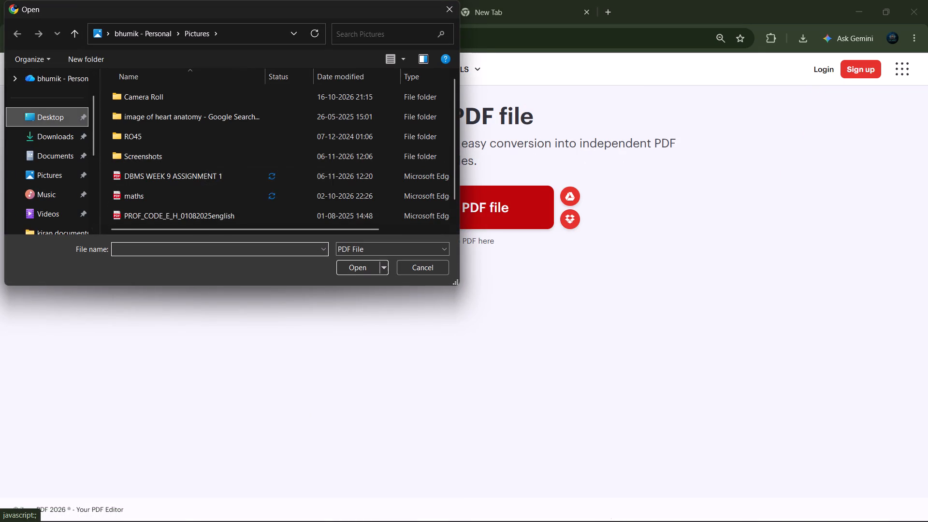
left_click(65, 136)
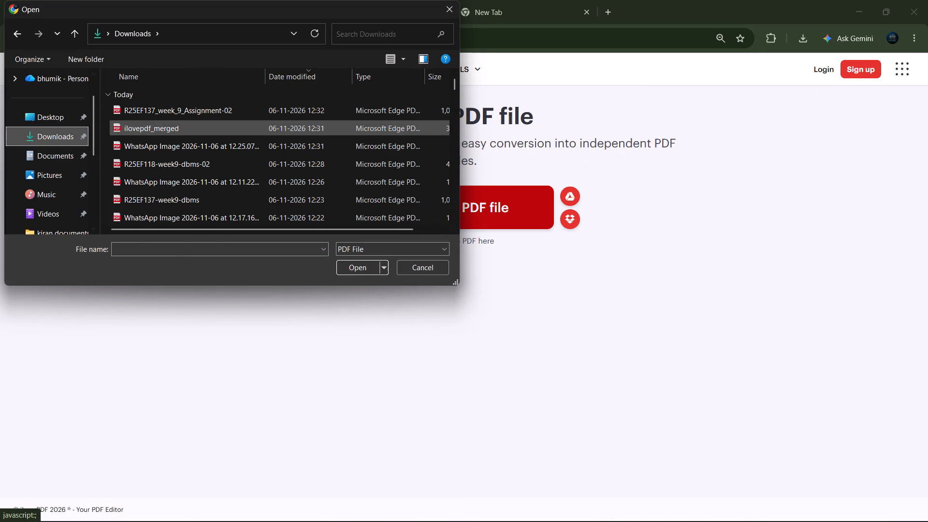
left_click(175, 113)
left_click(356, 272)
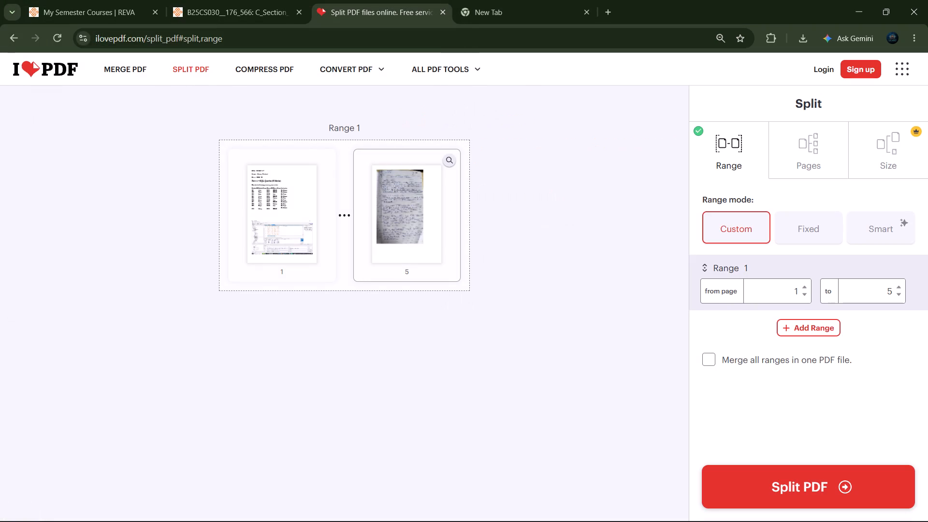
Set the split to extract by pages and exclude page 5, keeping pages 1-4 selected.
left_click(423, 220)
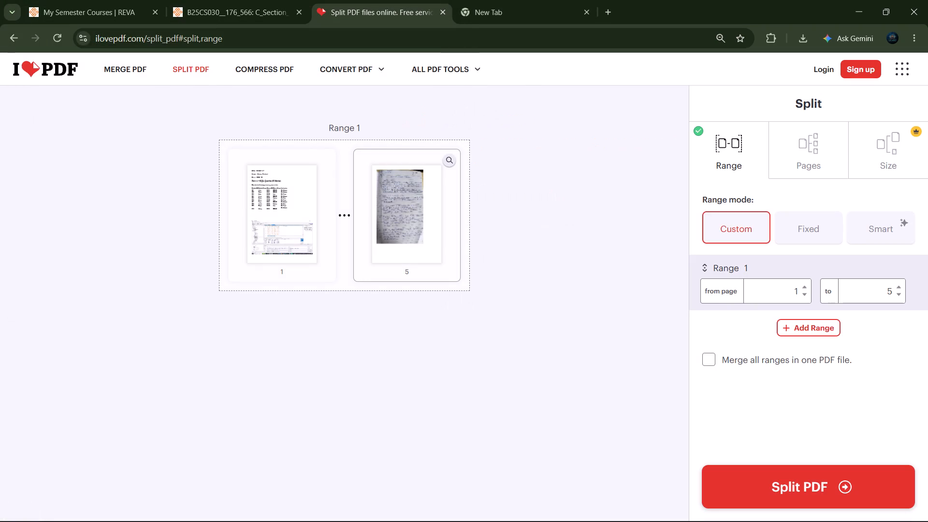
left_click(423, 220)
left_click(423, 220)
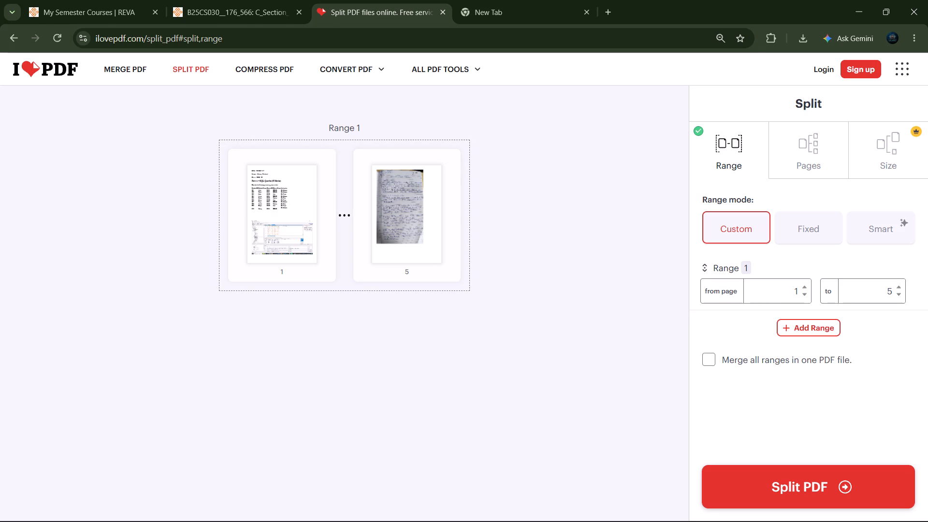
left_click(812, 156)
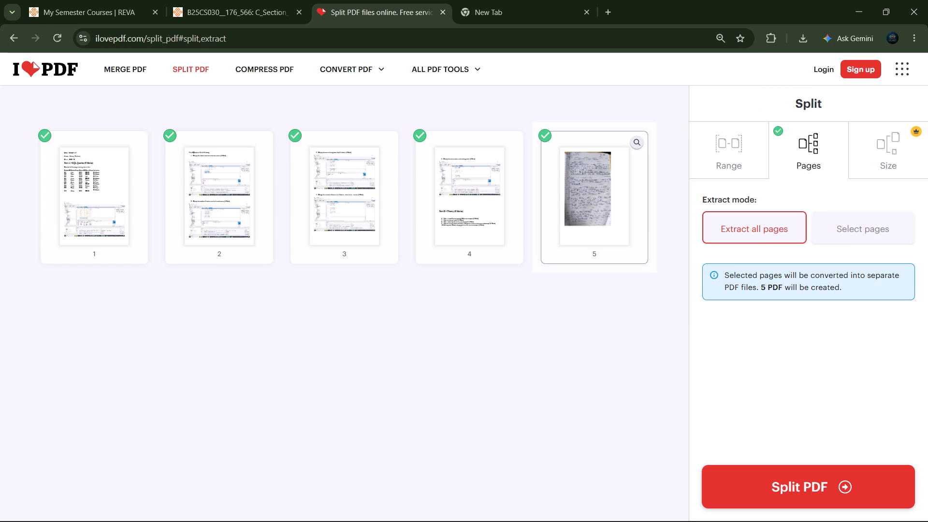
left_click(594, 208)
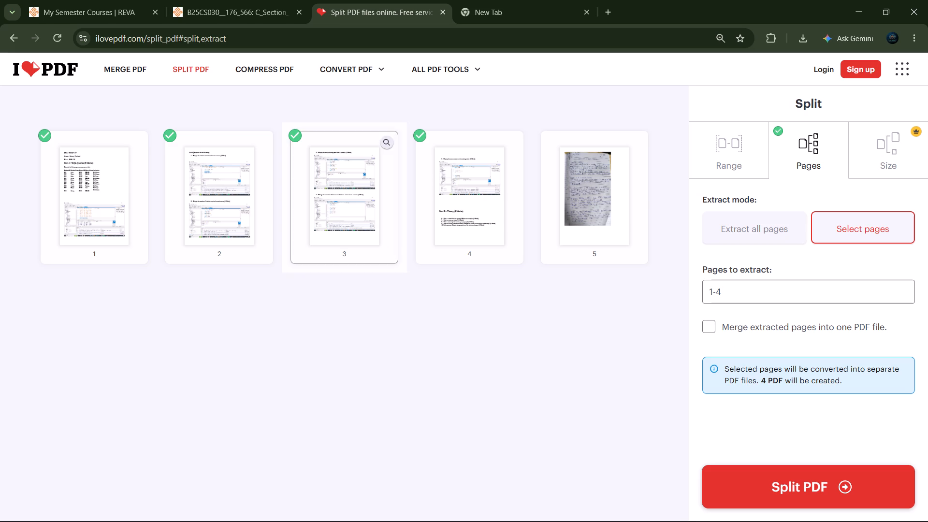
Open iLovePDF's Edit PDF tool and load the week_9_Assignment-02 PDF from Downloads.
left_click(38, 64)
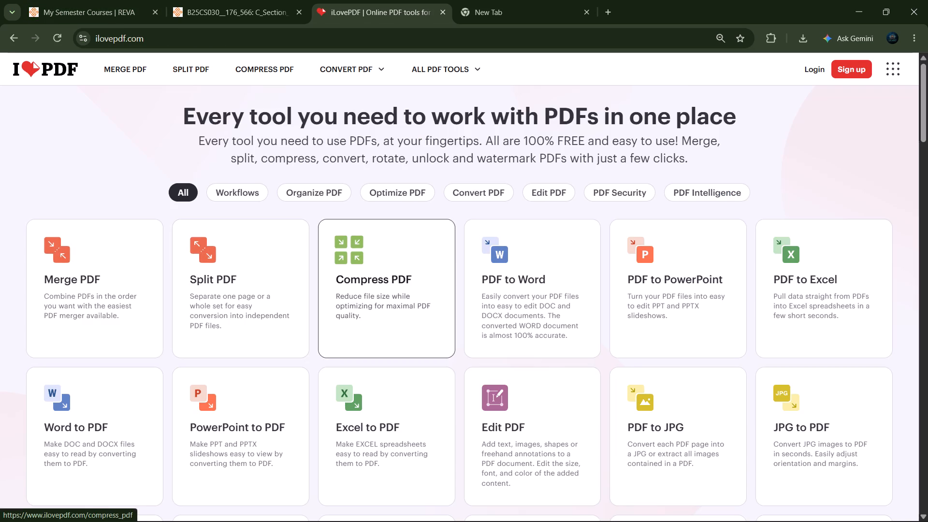
left_click(514, 431)
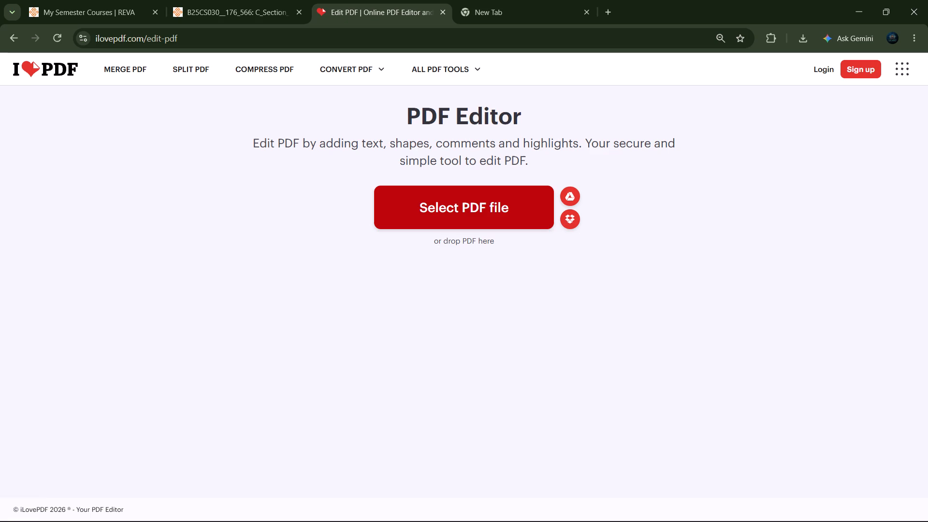
left_click(441, 203)
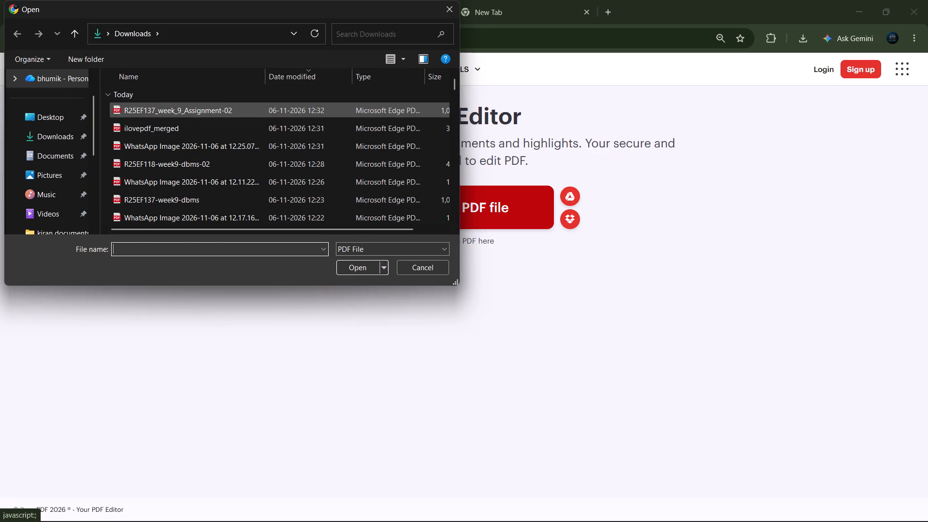
left_click(213, 113)
left_click(353, 269)
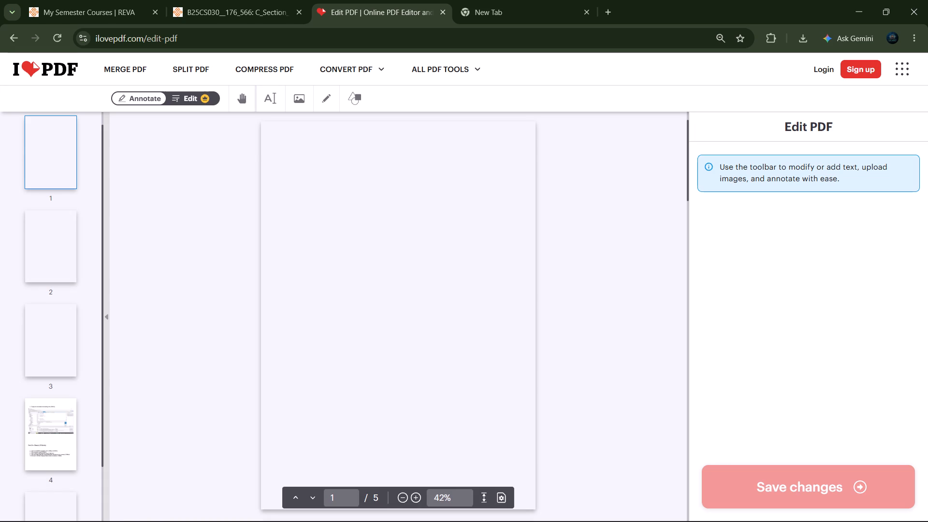
Go to page 5 and insert the WhatsApp Image 2026-11-06 at 12.25.07 PM from Downloads onto it.
scroll(73, 442, "down", 4)
left_click(57, 454)
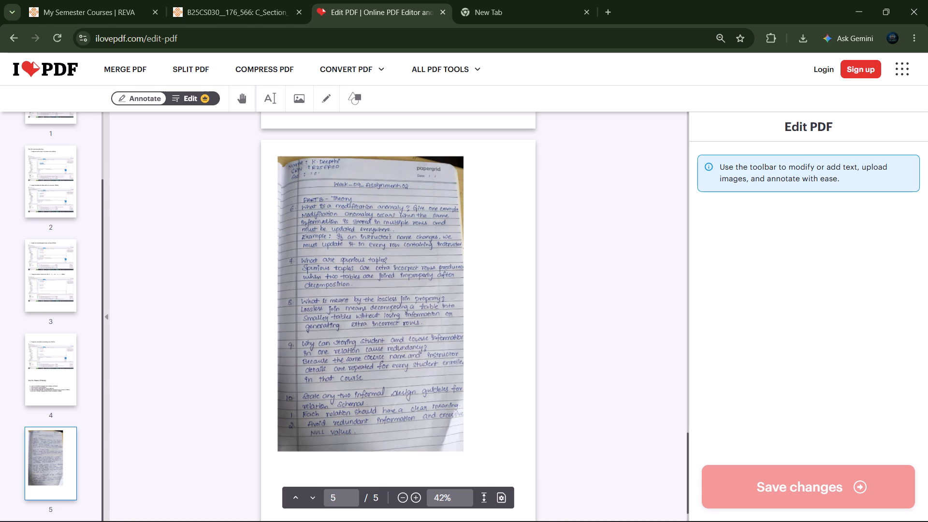
left_click_drag(287, 163, 318, 205)
left_click(322, 217)
left_click(298, 98)
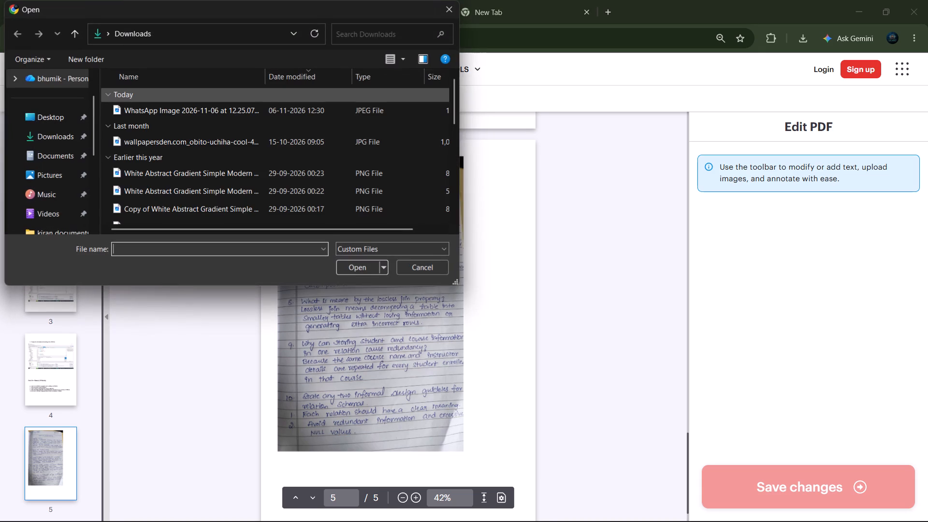
left_click(245, 111)
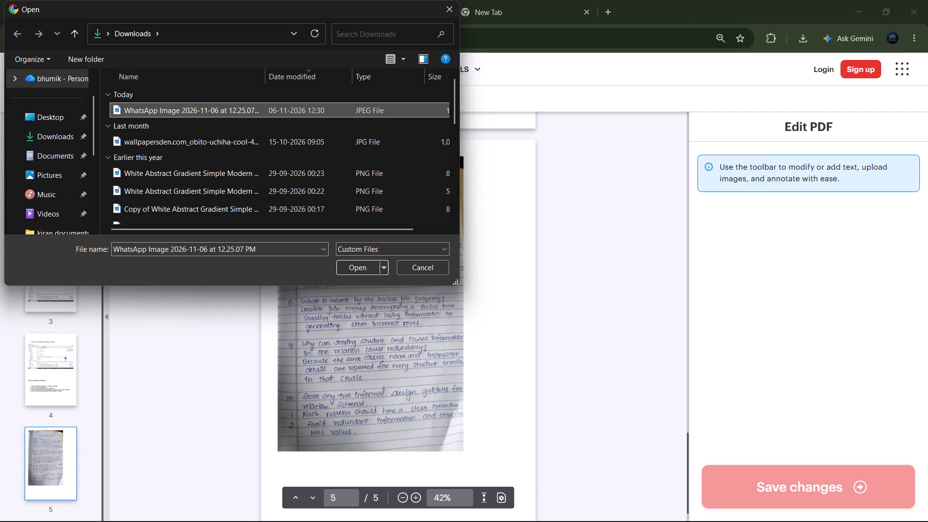
left_click(352, 267)
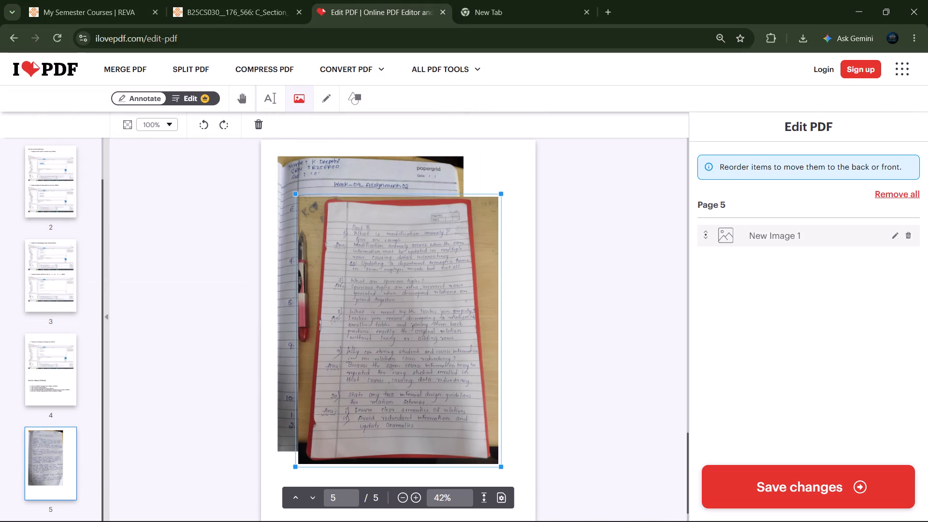
Move and enlarge the inserted image on page 5 so that it covers the existing photo of handwritten answers.
left_click_drag(333, 217, 310, 192)
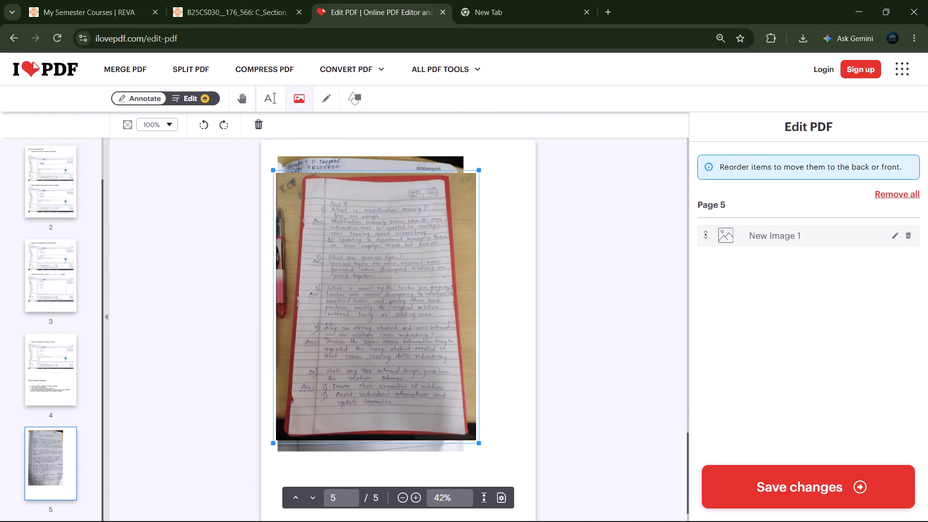
left_click_drag(310, 192, 309, 177)
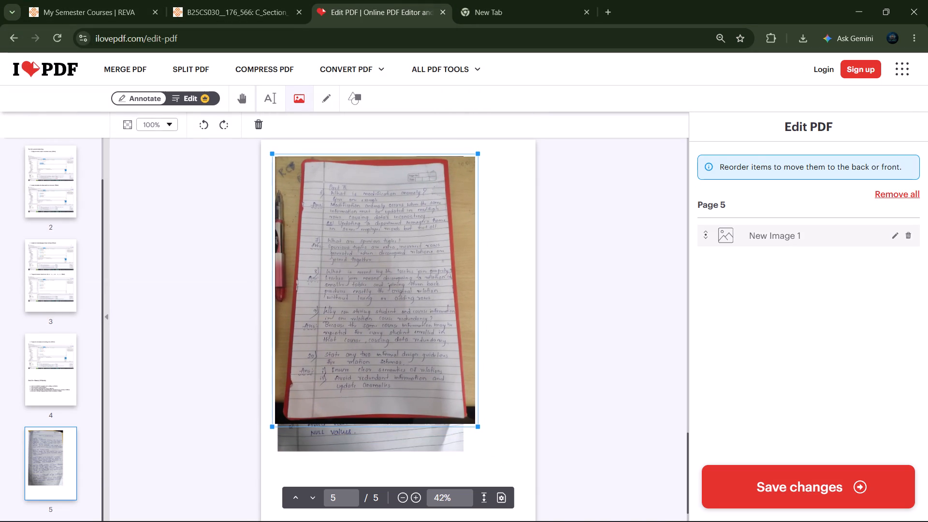
left_click_drag(476, 419, 462, 393)
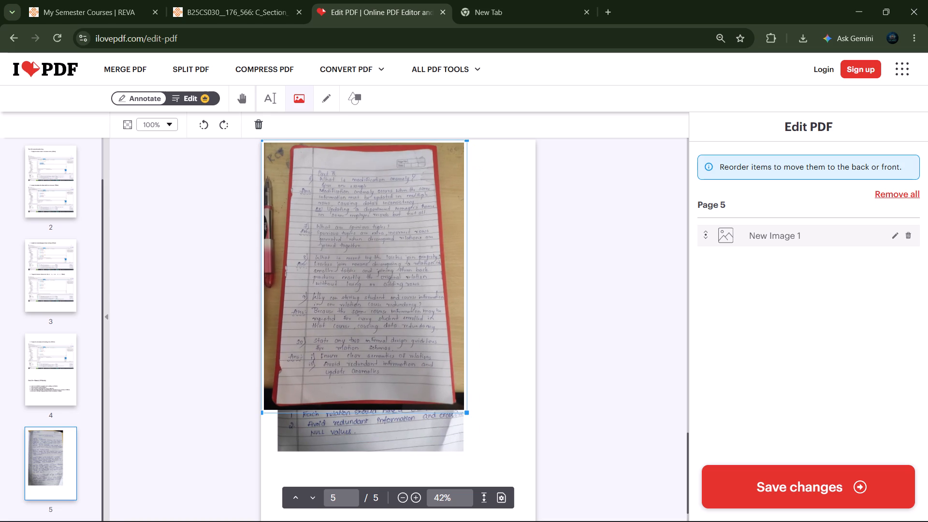
left_click_drag(362, 296, 371, 309)
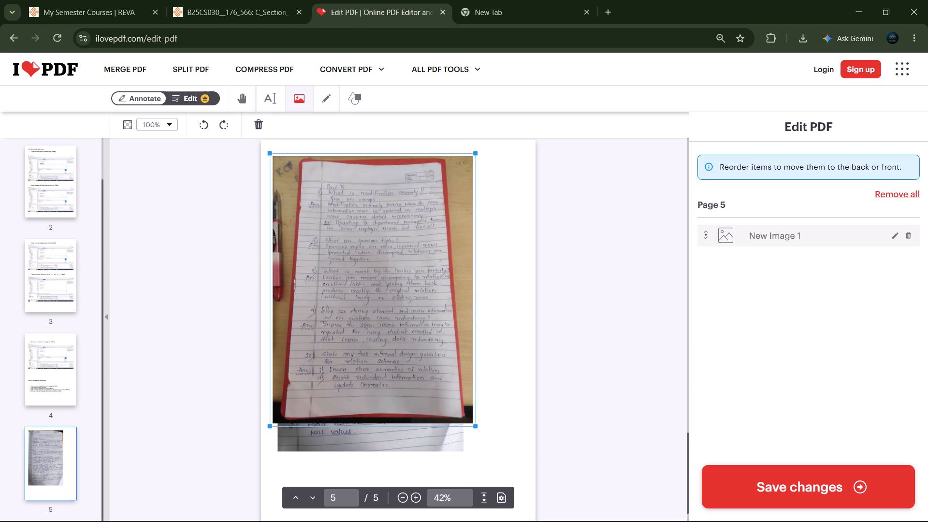
left_click_drag(371, 309, 371, 309)
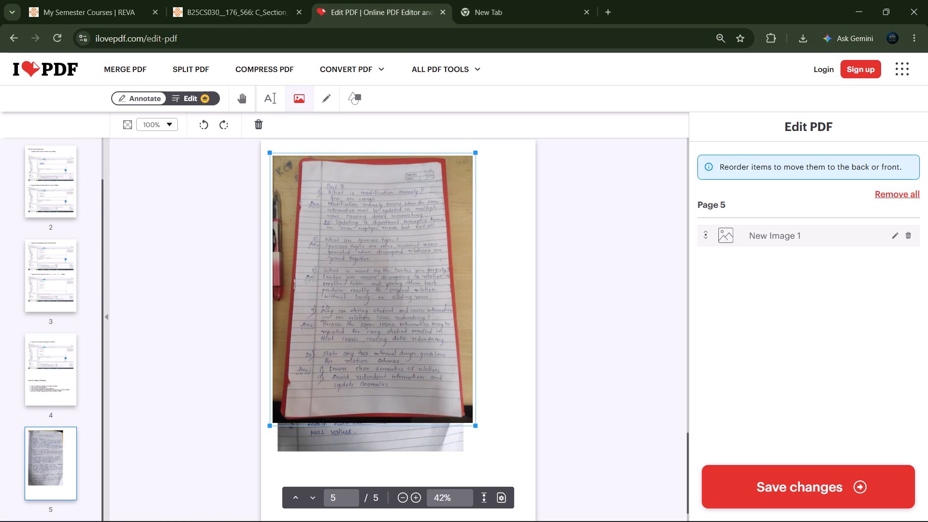
left_click_drag(271, 423, 273, 427)
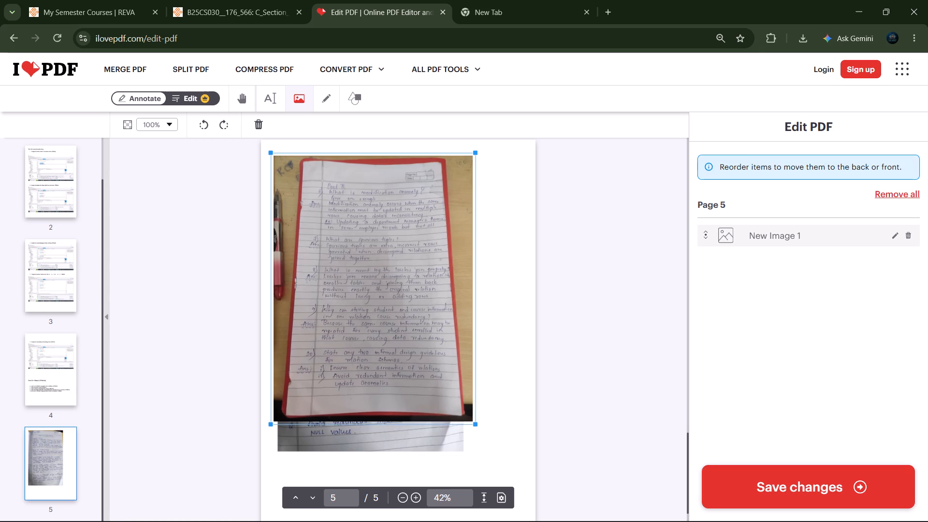
left_click_drag(273, 427, 285, 421)
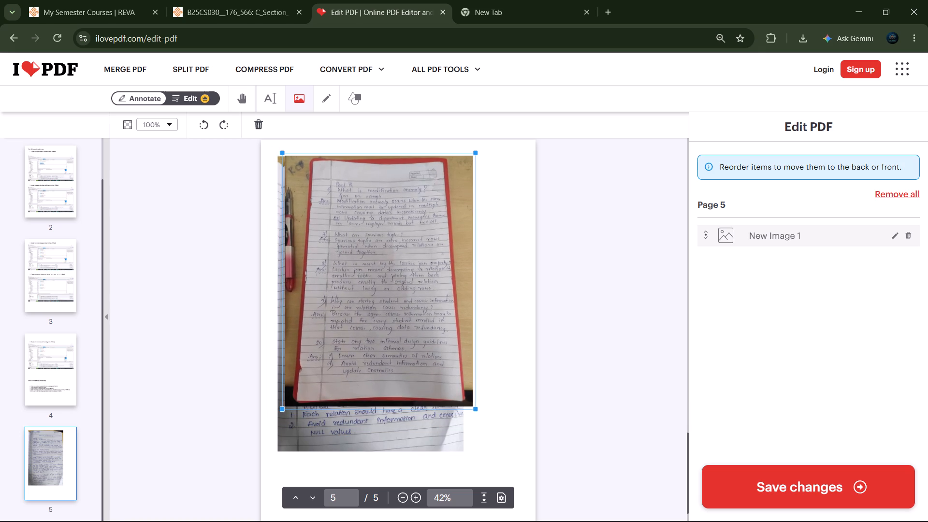
left_click_drag(285, 421, 283, 477)
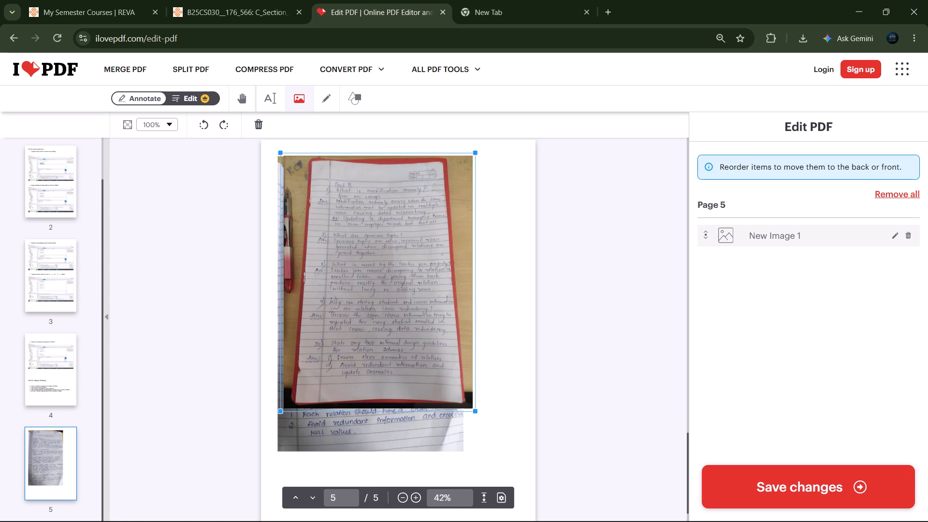
left_click_drag(476, 409, 510, 474)
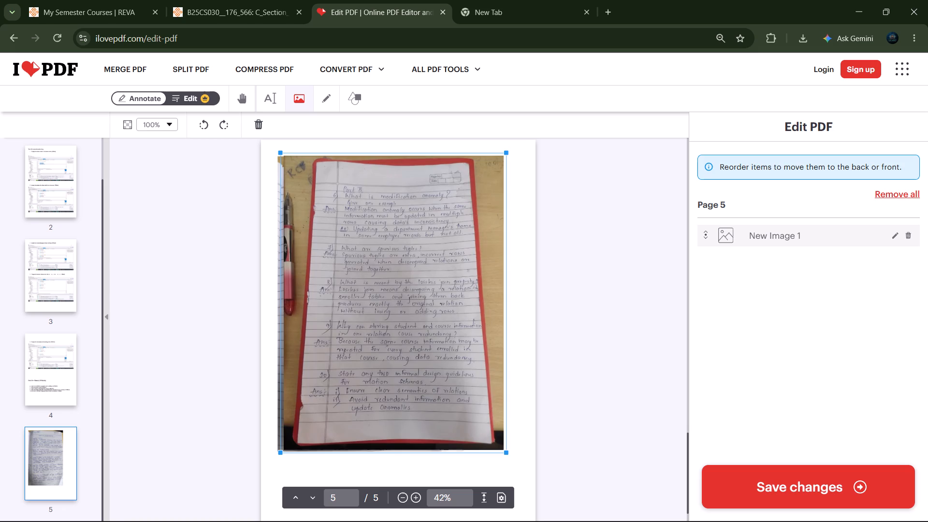
Enlarge the inserted handwritten-answers image on page 5 slightly and shift it toward the page's left edge.
left_click_drag(510, 474, 515, 478)
left_click_drag(427, 344, 415, 344)
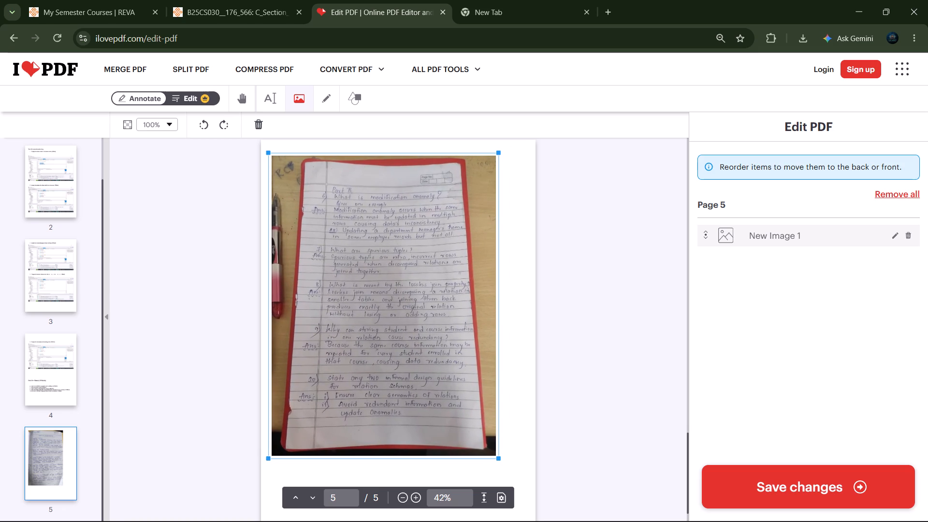
scroll(614, 357, "up", 1)
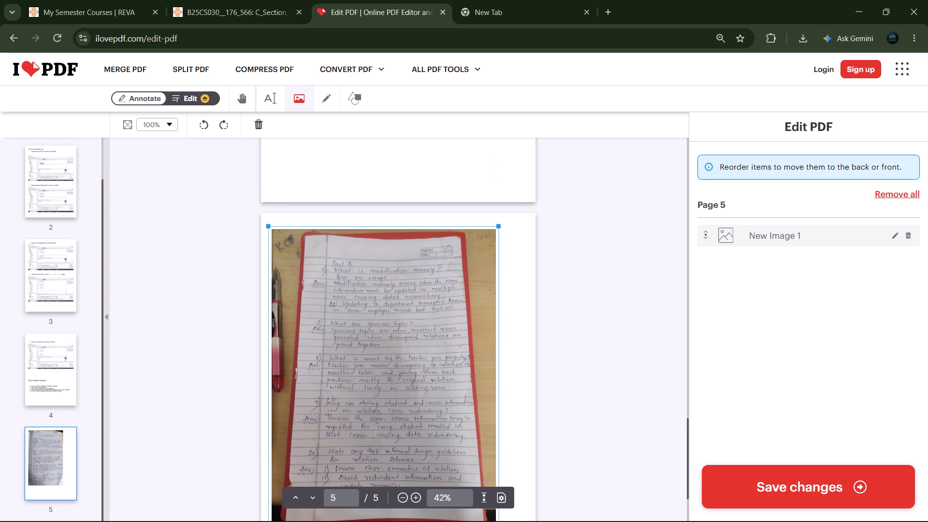
left_click(782, 485)
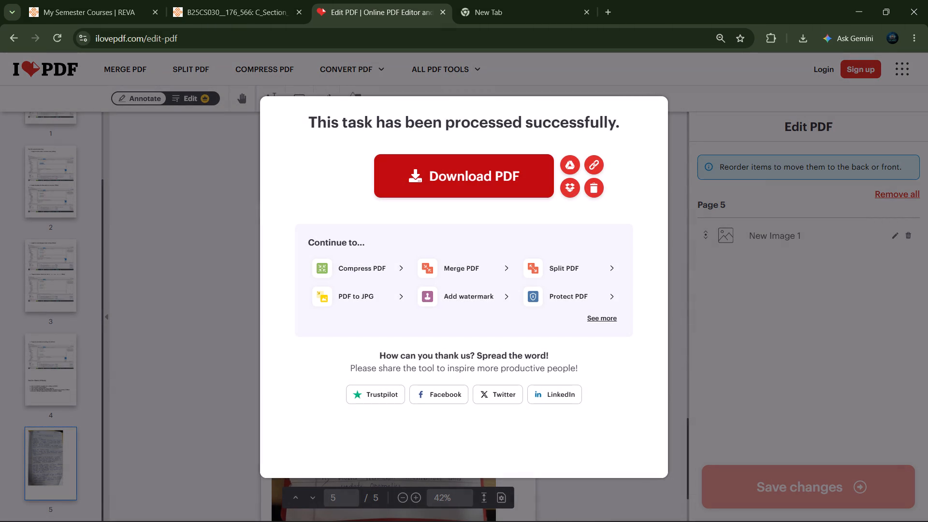
left_click(509, 170)
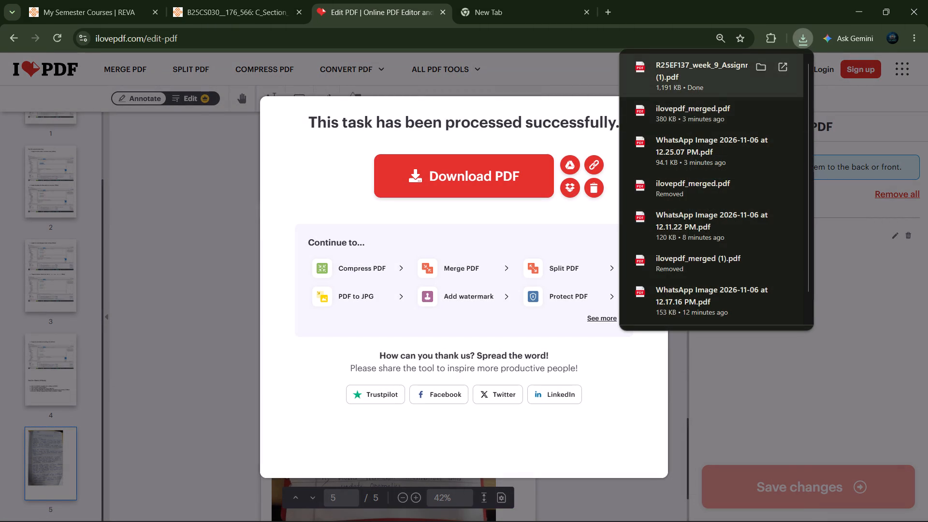